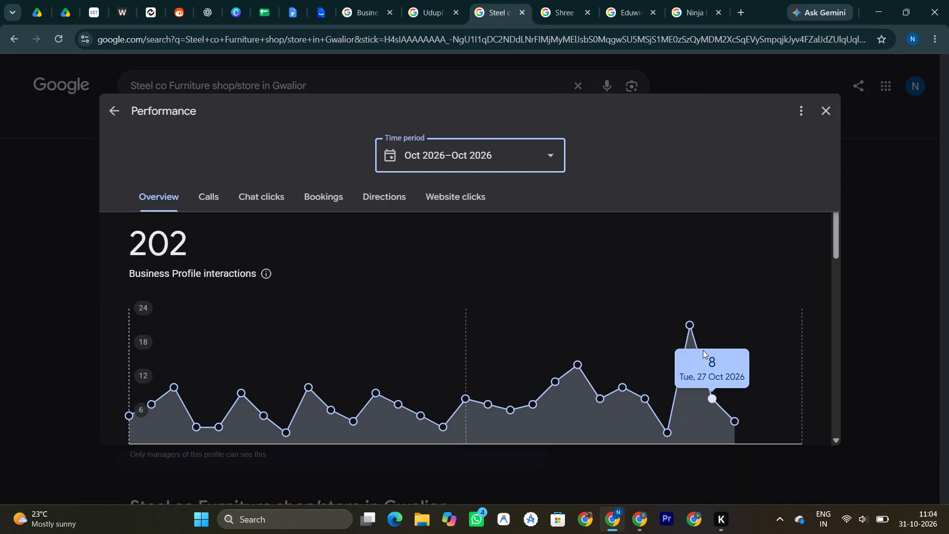
Leave the Steel co report, open the Performance report of Udupi's Kitchen and set its time period to Oct 2026 only.
{"action": "left_click", "coordinate": [833, 114]}
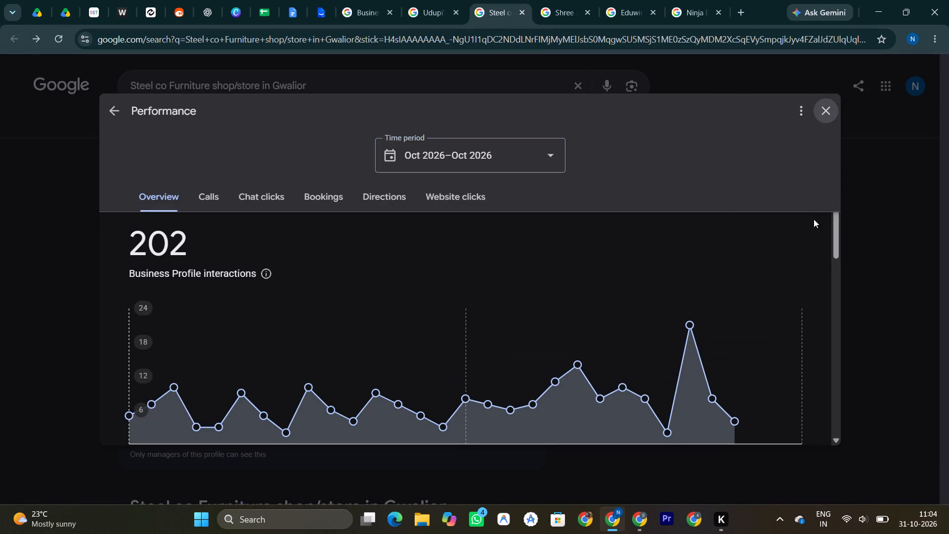
{"action": "left_click", "coordinate": [448, 0]}
{"action": "left_click", "coordinate": [436, 219]}
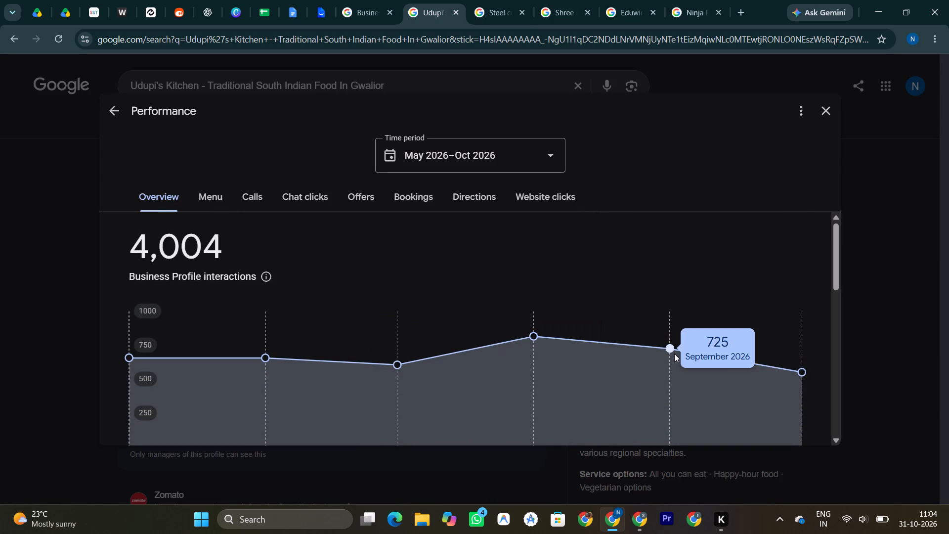
{"action": "left_click", "coordinate": [553, 153]}
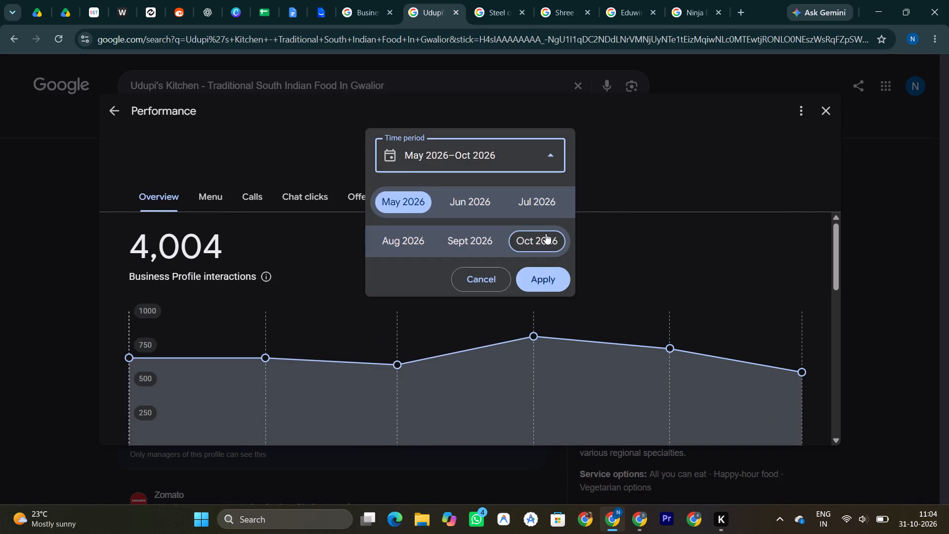
{"action": "left_click", "coordinate": [546, 233]}
{"action": "left_click", "coordinate": [542, 281]}
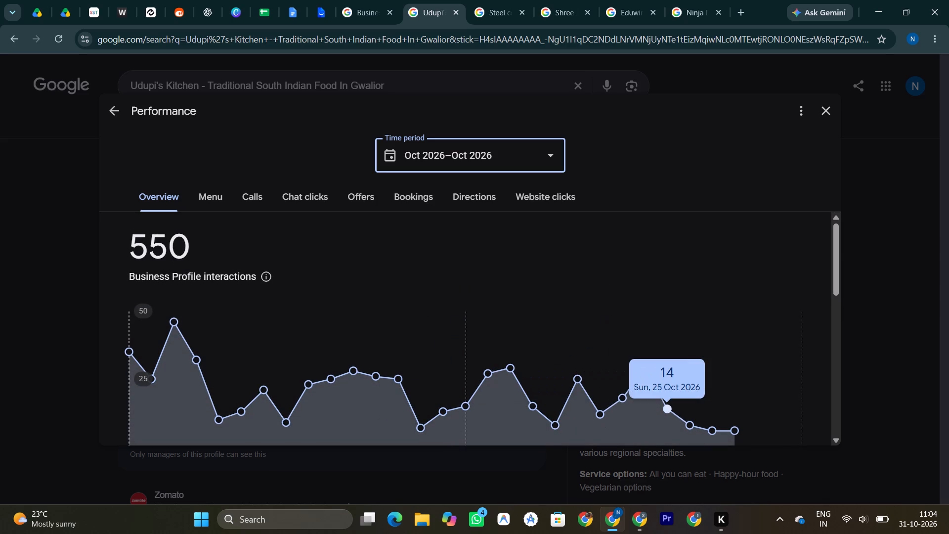
Examine Udupi's Kitchen's daily Business Profile interactions chart for October 2026 and close the report.
{"action": "scroll", "coordinate": [550, 287], "scroll_direction": "down", "scroll_amount": 1}
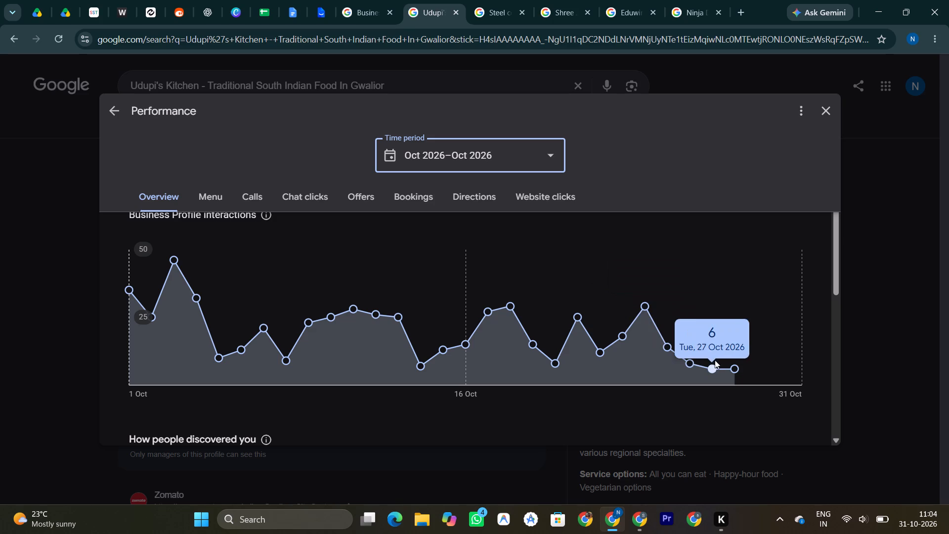
{"action": "scroll", "coordinate": [631, 335], "scroll_direction": "up", "scroll_amount": 2}
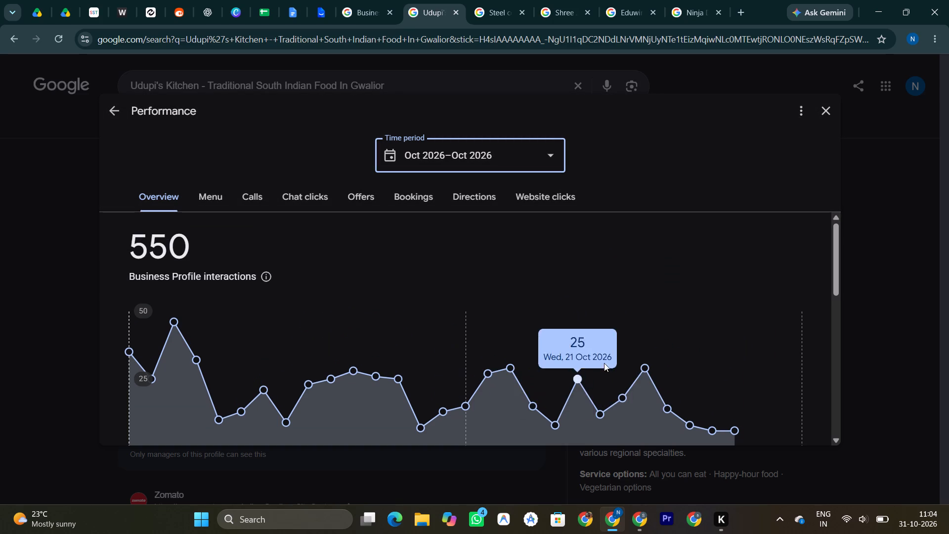
{"action": "scroll", "coordinate": [615, 301], "scroll_direction": "down", "scroll_amount": 1}
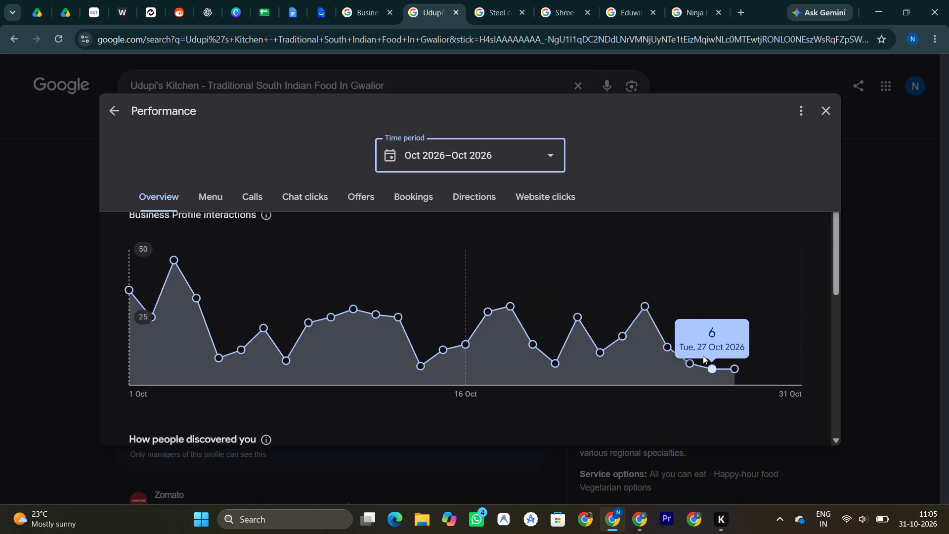
{"action": "scroll", "coordinate": [601, 278], "scroll_direction": "up", "scroll_amount": 7}
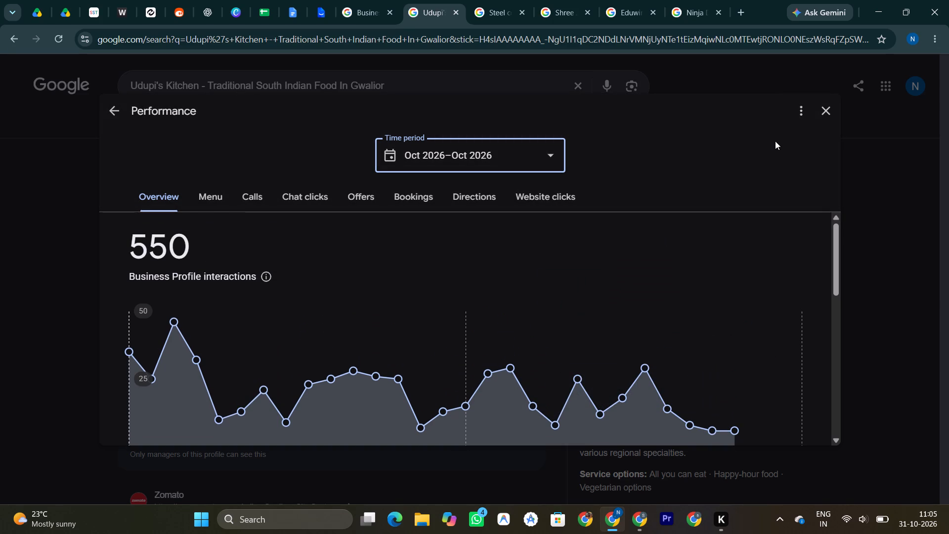
{"action": "left_click", "coordinate": [825, 114]}
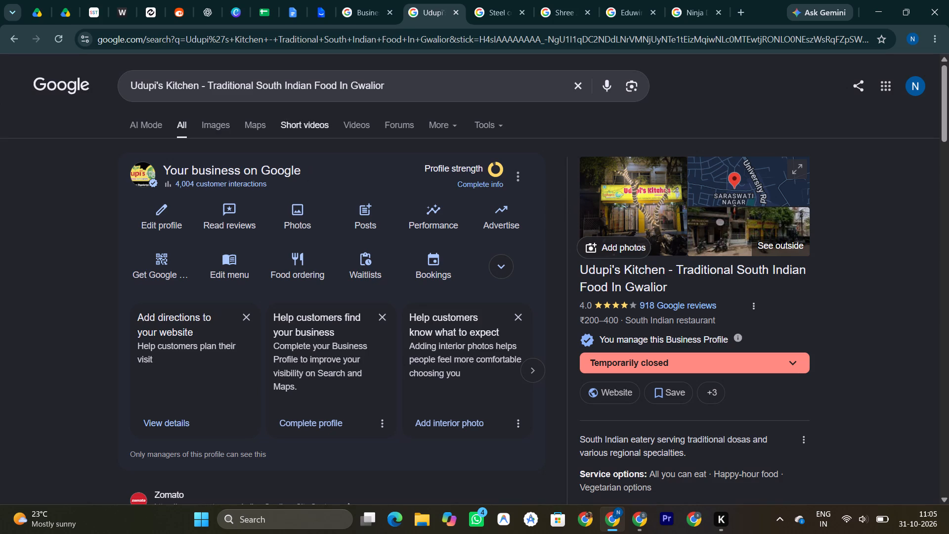
In the Harsh GBP Post Calender spreadsheet, open the Report sheet and select the Directory cell for Ninja Digital Solution.
{"action": "left_click", "coordinate": [269, 0]}
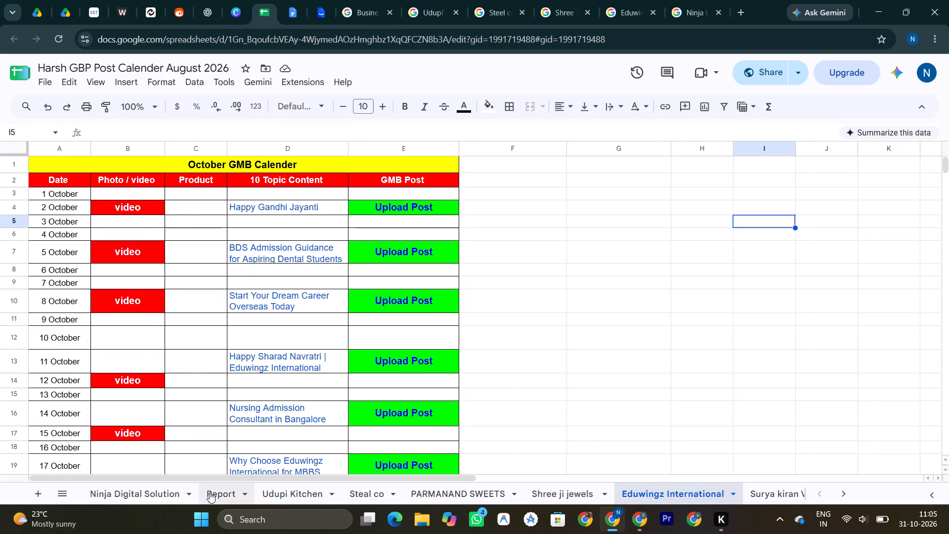
{"action": "left_click", "coordinate": [220, 490]}
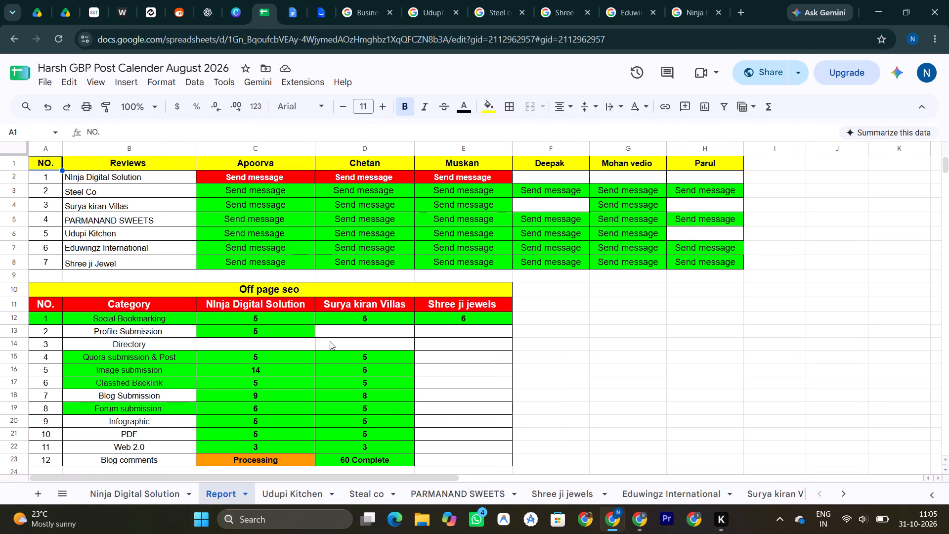
{"action": "left_click", "coordinate": [301, 352]}
{"action": "left_click", "coordinate": [301, 343]}
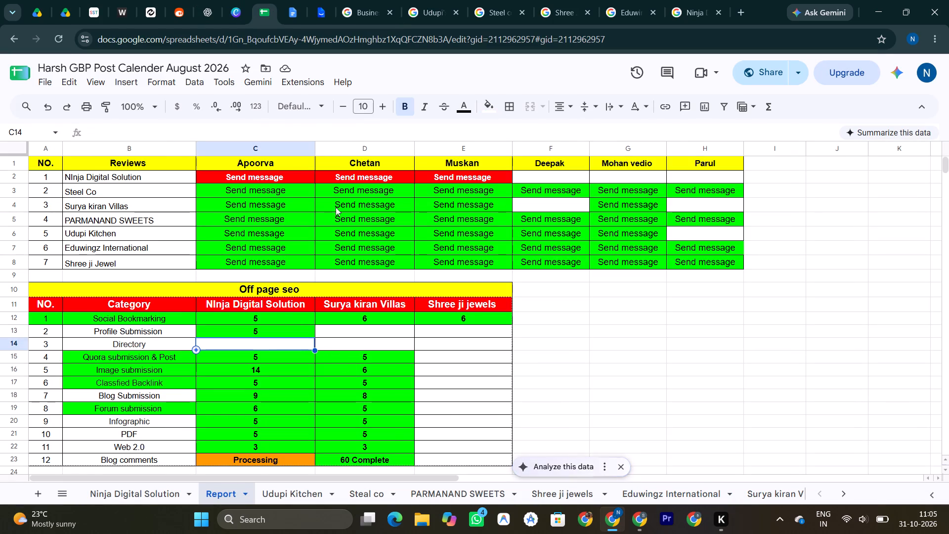
From the Harsh GBP Topic 2026 document, open the recent document Ninja DS Off-page Content.
{"action": "left_click", "coordinate": [283, 0]}
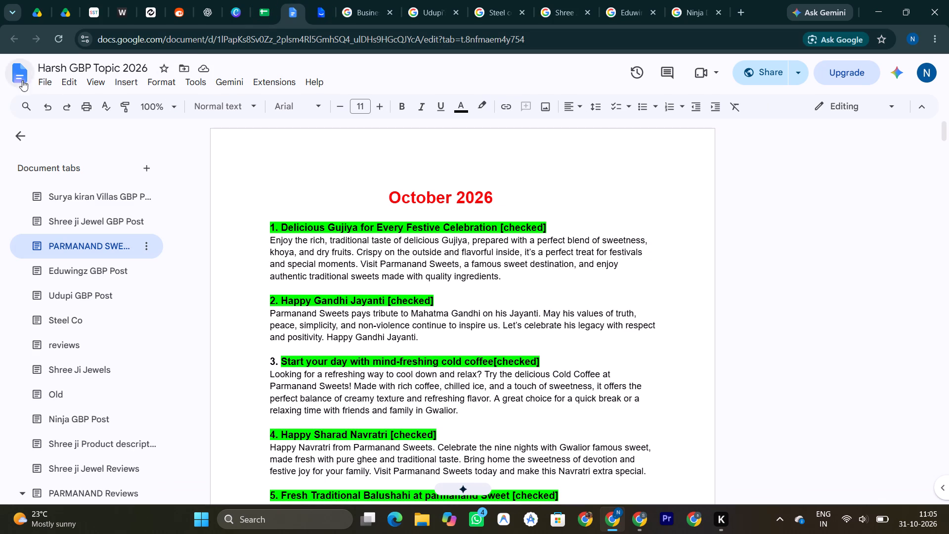
{"action": "left_click", "coordinate": [49, 86]}
{"action": "left_click", "coordinate": [68, 122]}
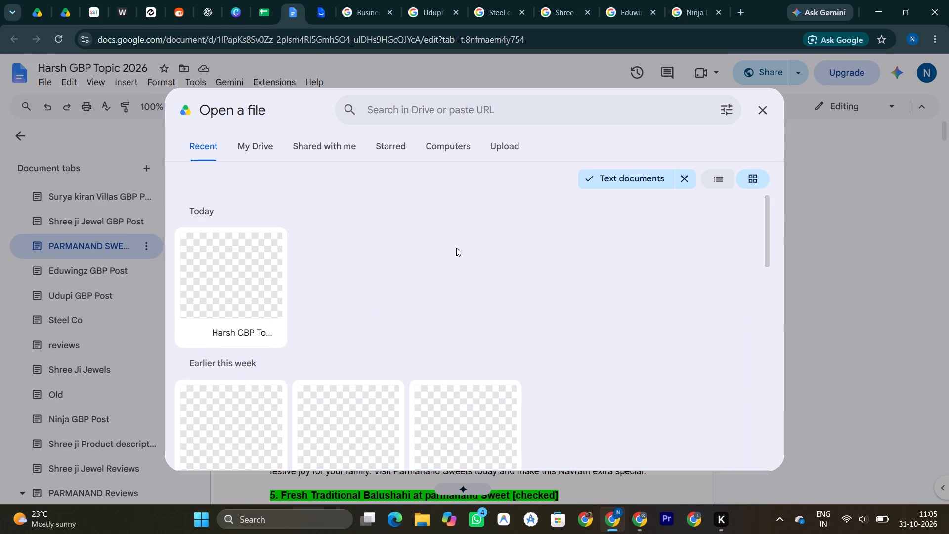
{"action": "scroll", "coordinate": [456, 248], "scroll_direction": "down", "scroll_amount": 3}
{"action": "left_click", "coordinate": [456, 246]}
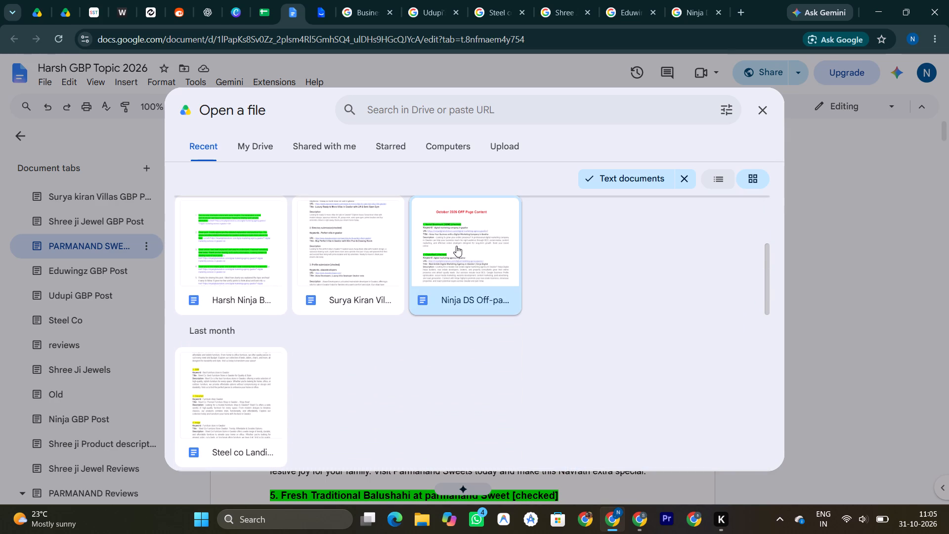
{"action": "left_click_drag", "start_coordinate": [749, 449], "coordinate": [748, 441]}
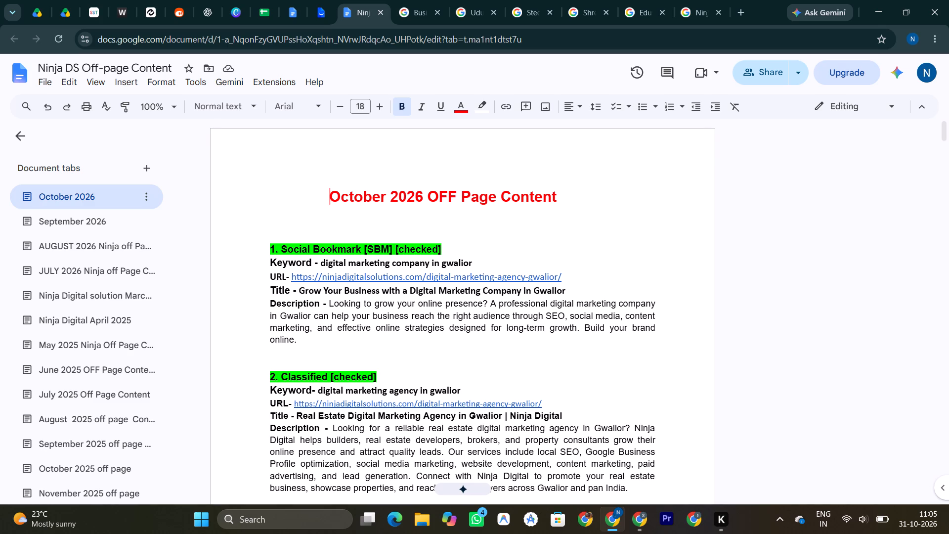
Insert a space between "Keyword" and its hyphen in the "3. Directory" entry of the October 2026 content.
{"action": "scroll", "coordinate": [569, 205], "scroll_direction": "down", "scroll_amount": 5}
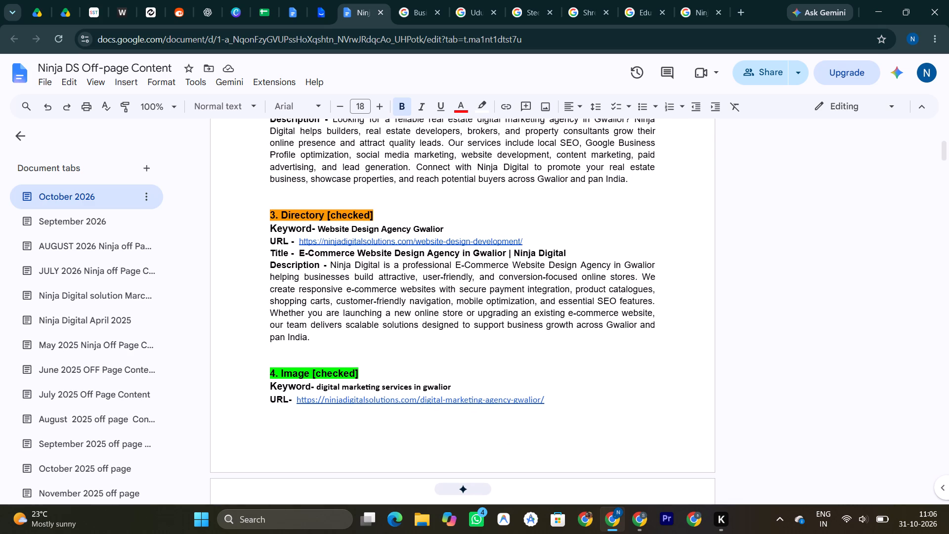
{"action": "left_click", "coordinate": [312, 228]}
{"action": "key", "text": "space"}
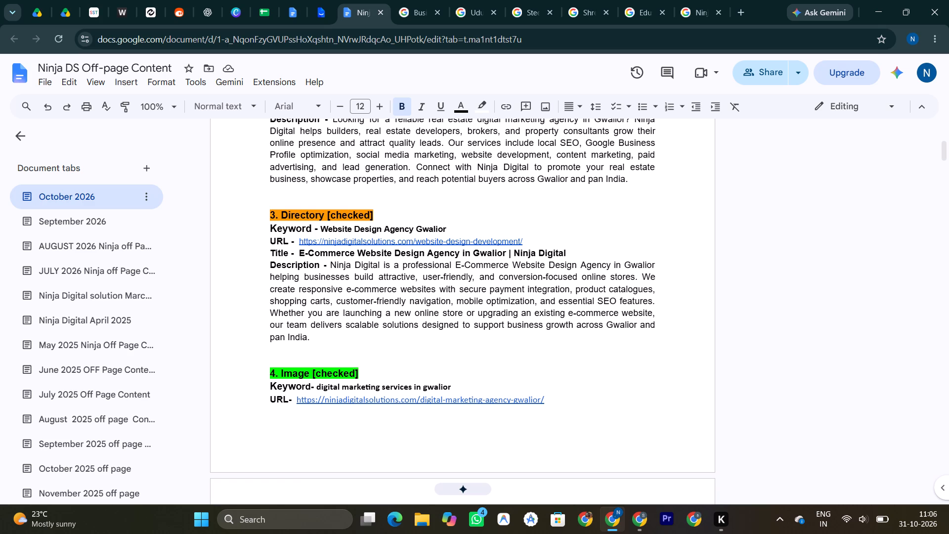
{"action": "left_click", "coordinate": [322, 230]}
{"action": "scroll", "coordinate": [479, 243], "scroll_direction": "right", "scroll_amount": 18}
Return to the Harsh GBP Post Calender spreadsheet and open the recent spreadsheet Harsh Backlink from it.
{"action": "left_click", "coordinate": [252, 0]}
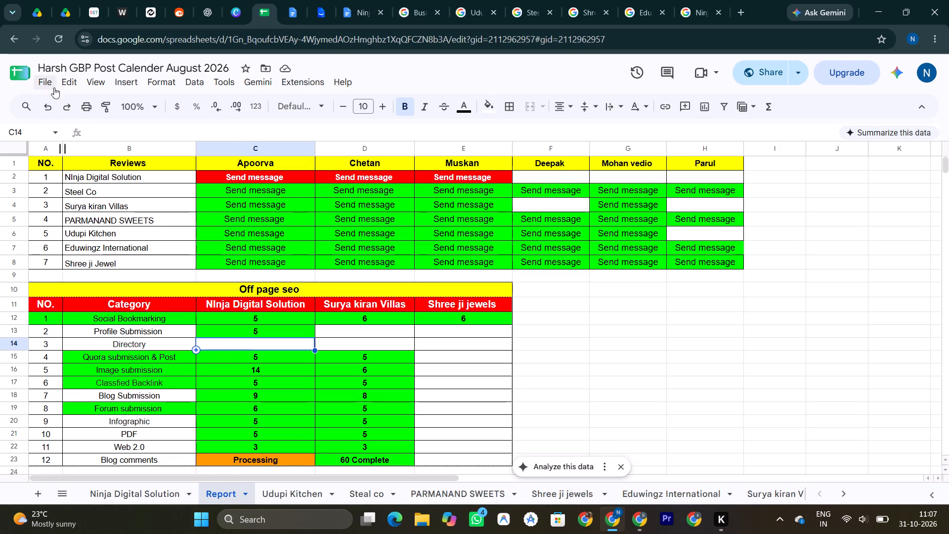
{"action": "left_click", "coordinate": [48, 77]}
{"action": "left_click", "coordinate": [56, 121]}
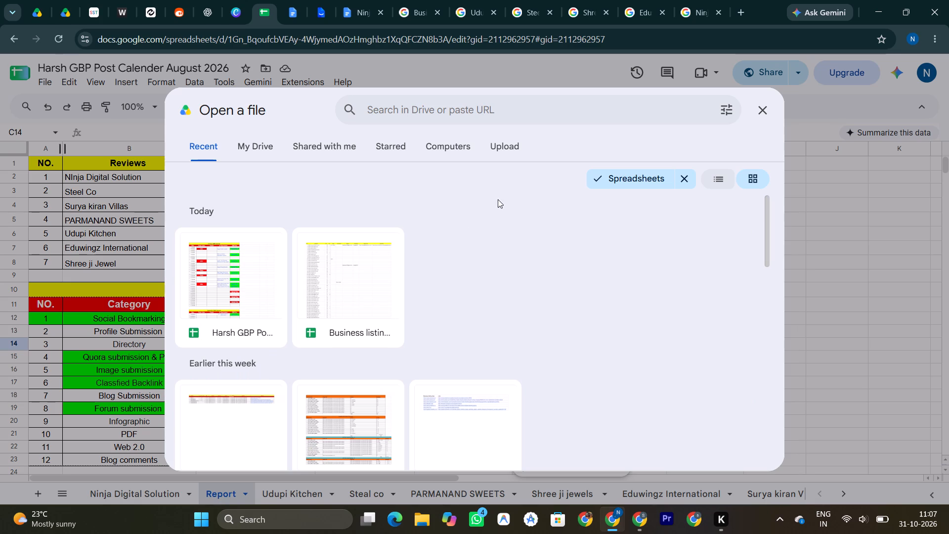
{"action": "scroll", "coordinate": [491, 256], "scroll_direction": "down", "scroll_amount": 3}
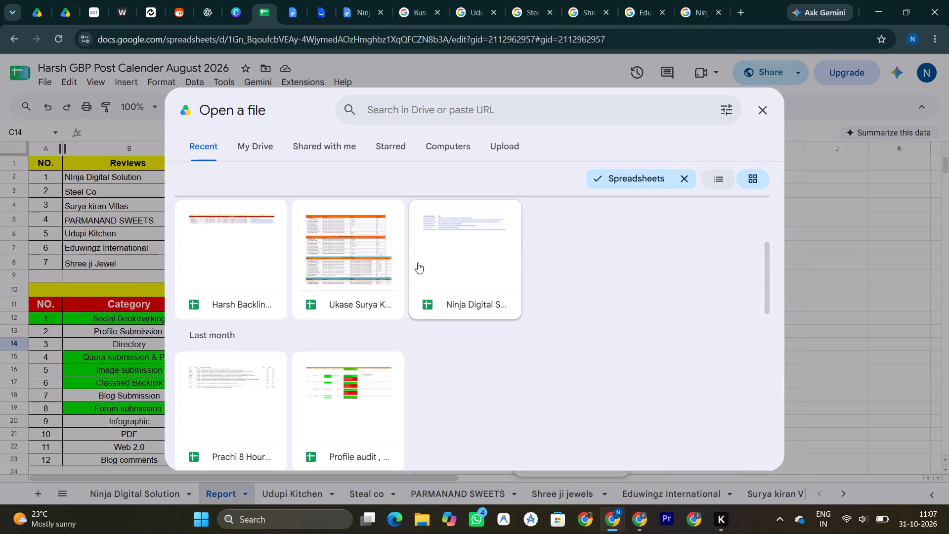
{"action": "left_click", "coordinate": [234, 259]}
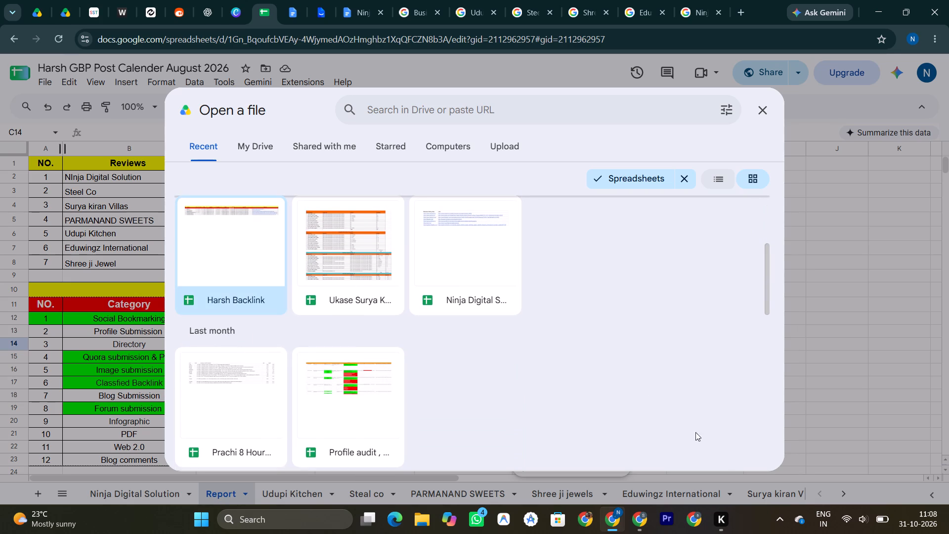
{"action": "left_click", "coordinate": [730, 458]}
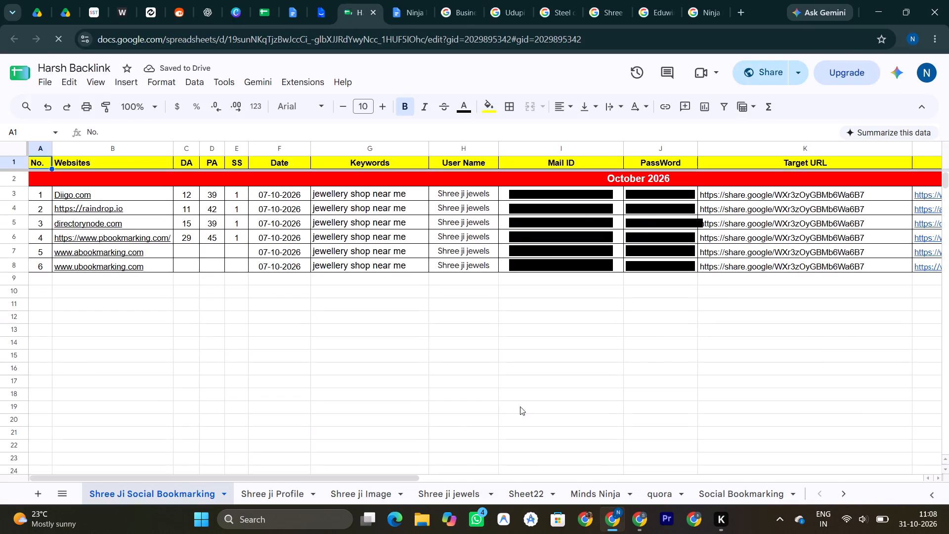
{"action": "scroll", "coordinate": [662, 490], "scroll_direction": "down", "scroll_amount": 3}
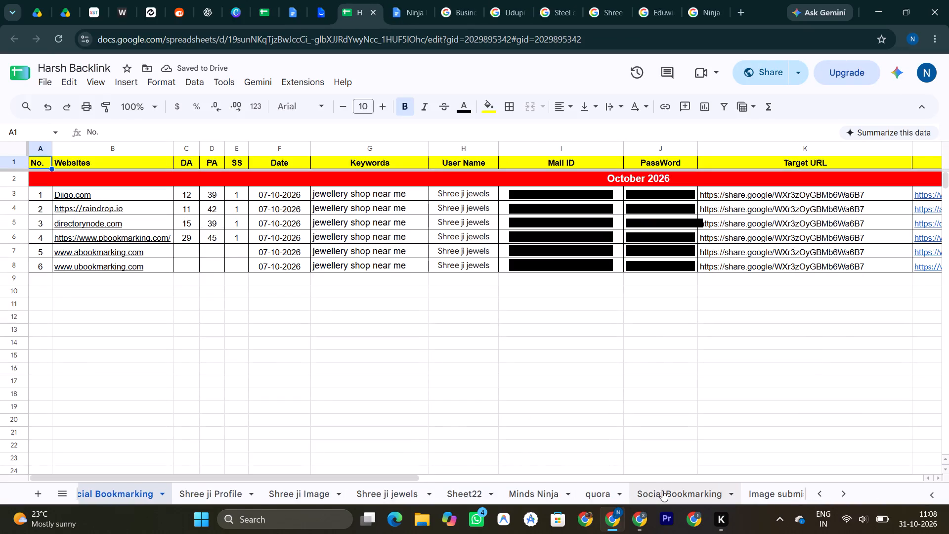
{"action": "scroll", "coordinate": [662, 490], "scroll_direction": "down", "scroll_amount": 3}
{"action": "scroll", "coordinate": [534, 480], "scroll_direction": "down", "scroll_amount": 2}
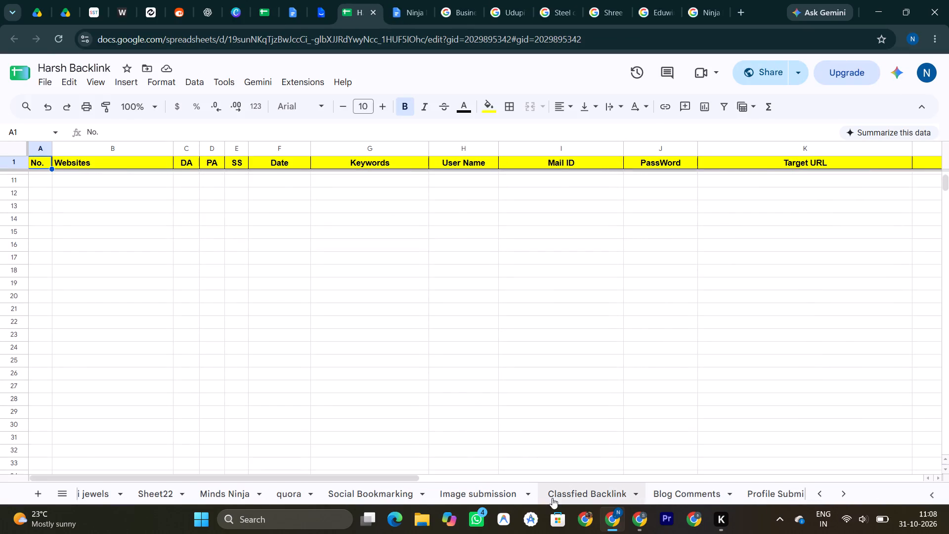
{"action": "scroll", "coordinate": [627, 364], "scroll_direction": "up", "scroll_amount": 7}
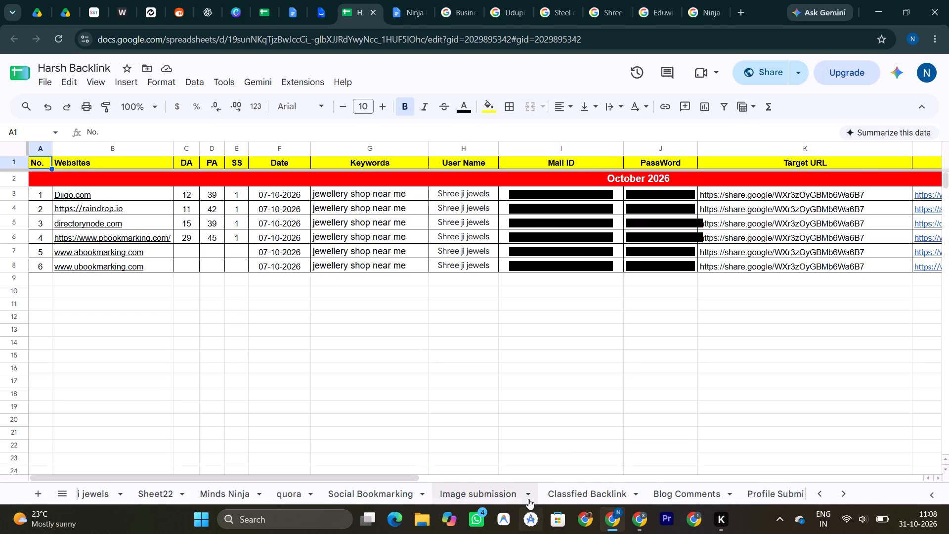
{"action": "scroll", "coordinate": [528, 497], "scroll_direction": "down", "scroll_amount": 5}
{"action": "left_click", "coordinate": [582, 495]}
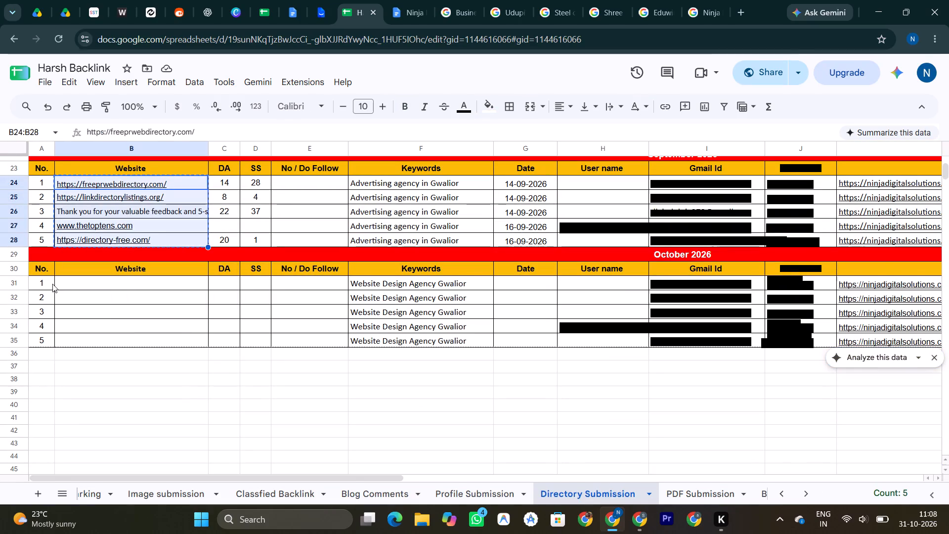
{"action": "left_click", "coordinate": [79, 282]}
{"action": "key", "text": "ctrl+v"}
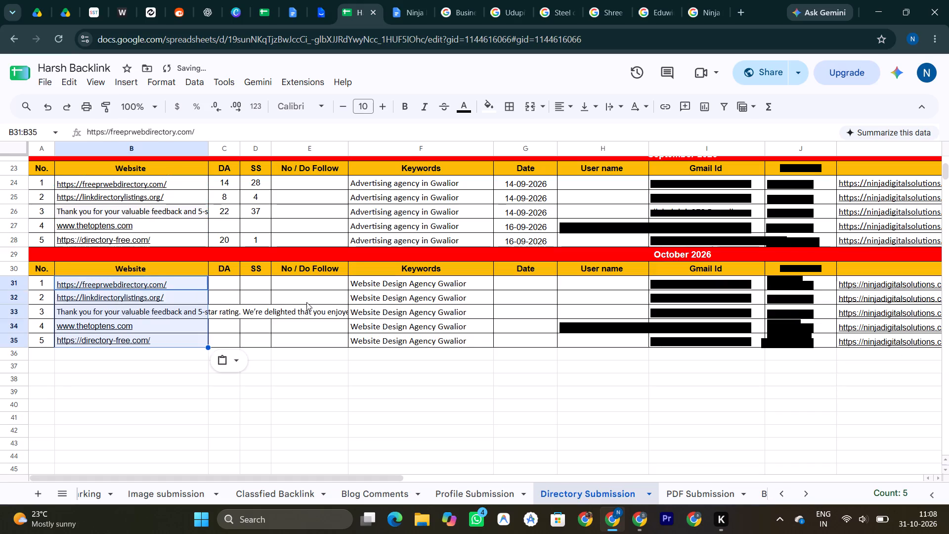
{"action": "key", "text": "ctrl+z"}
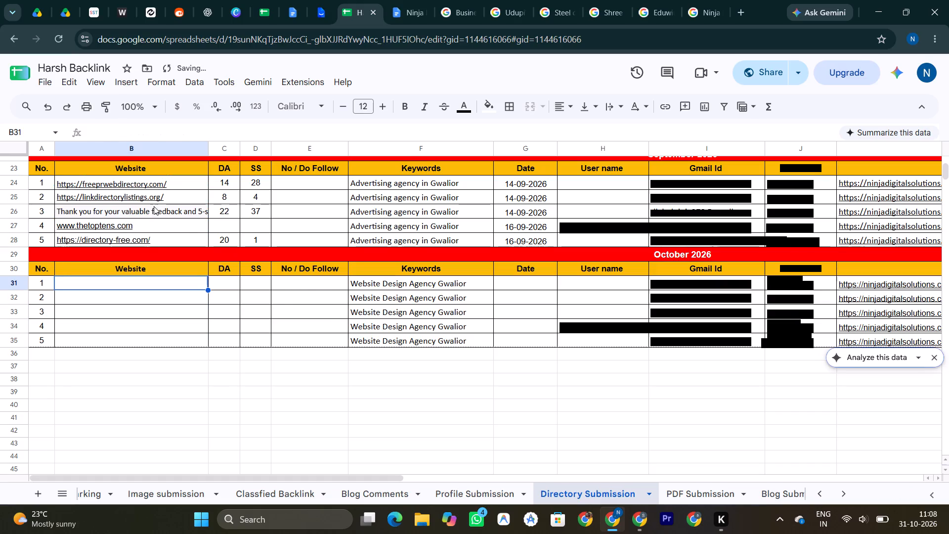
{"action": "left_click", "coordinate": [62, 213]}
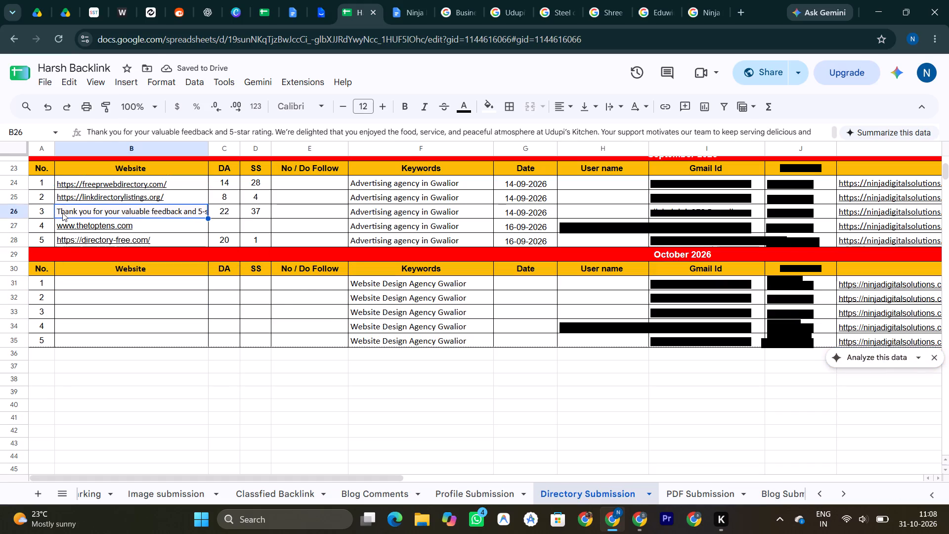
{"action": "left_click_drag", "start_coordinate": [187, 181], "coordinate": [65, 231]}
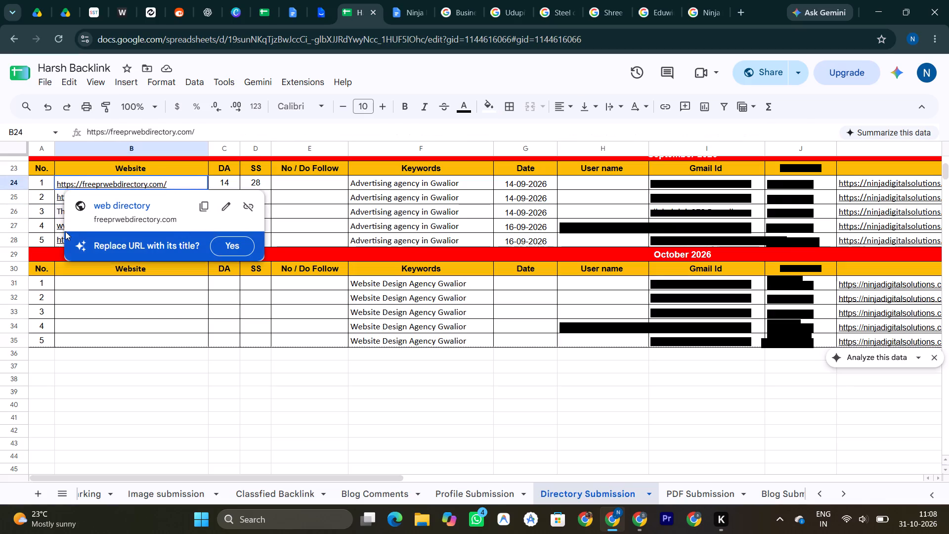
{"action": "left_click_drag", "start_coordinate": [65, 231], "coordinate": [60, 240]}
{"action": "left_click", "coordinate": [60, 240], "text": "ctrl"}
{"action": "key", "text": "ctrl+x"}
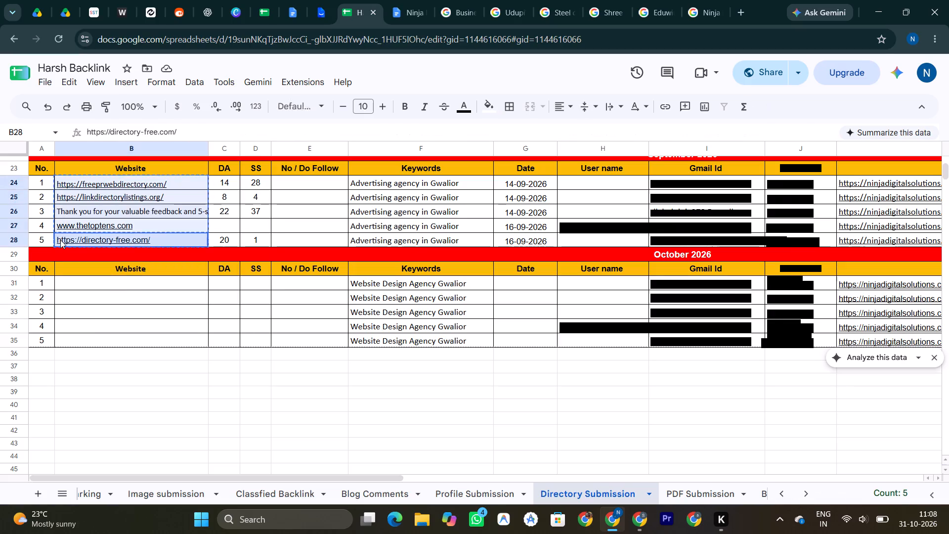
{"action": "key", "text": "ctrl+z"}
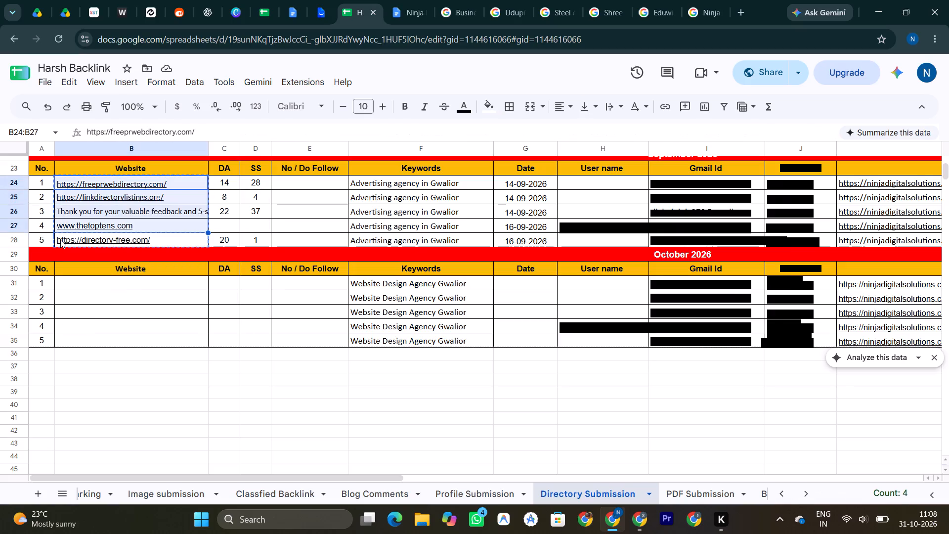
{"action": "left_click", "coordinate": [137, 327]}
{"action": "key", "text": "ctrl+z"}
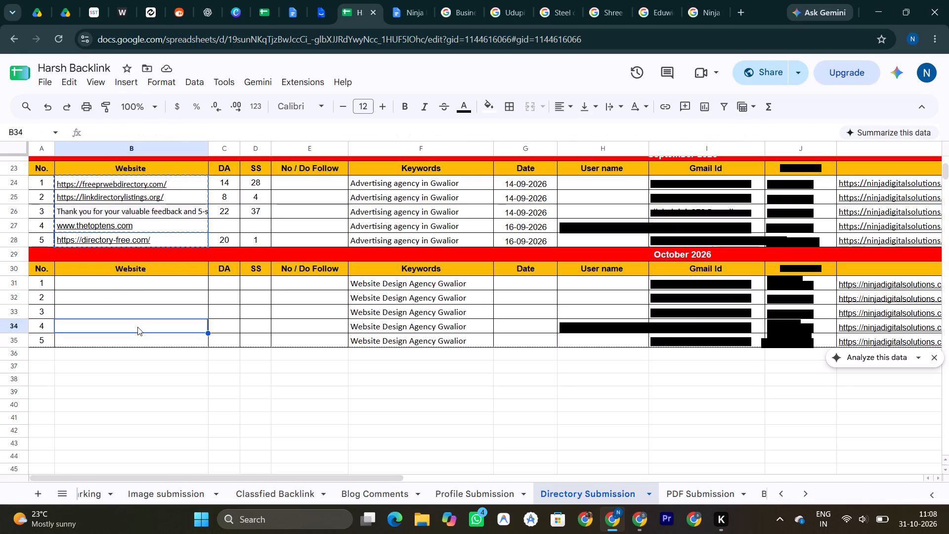
Copy the five September 2026 website entries in B24:B28 to the October 2026 Website cells B31:B35.
{"action": "left_click_drag", "start_coordinate": [192, 177], "coordinate": [174, 241]}
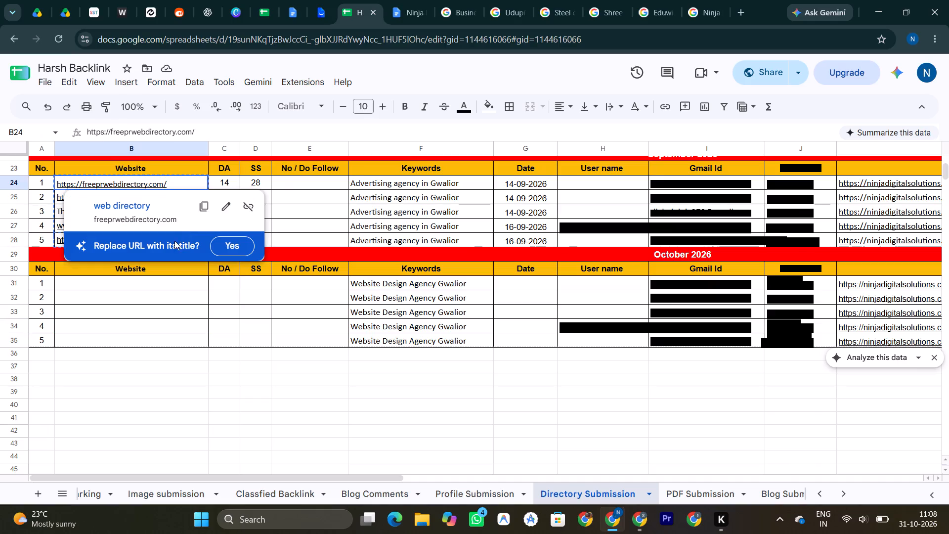
{"action": "left_click_drag", "start_coordinate": [174, 241], "coordinate": [58, 241]}
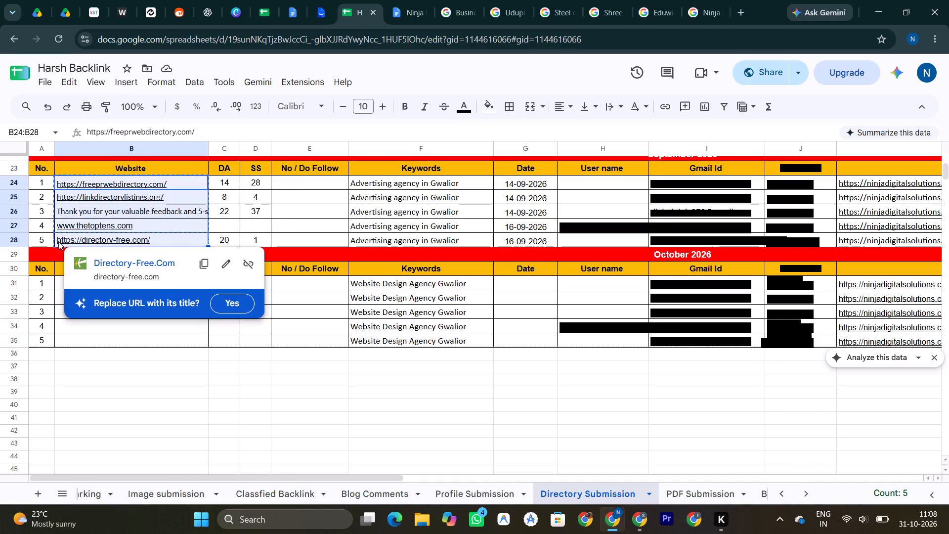
{"action": "key", "text": "ctrl+c"}
{"action": "left_click", "coordinate": [62, 285]}
{"action": "key", "text": "ctrl+v"}
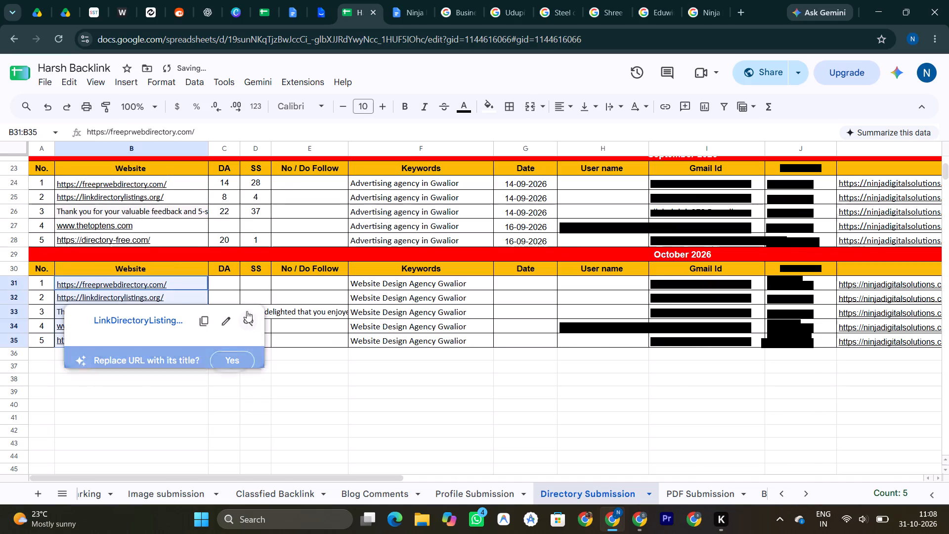
{"action": "left_click", "coordinate": [283, 314]}
{"action": "key", "text": "BackSpace"}
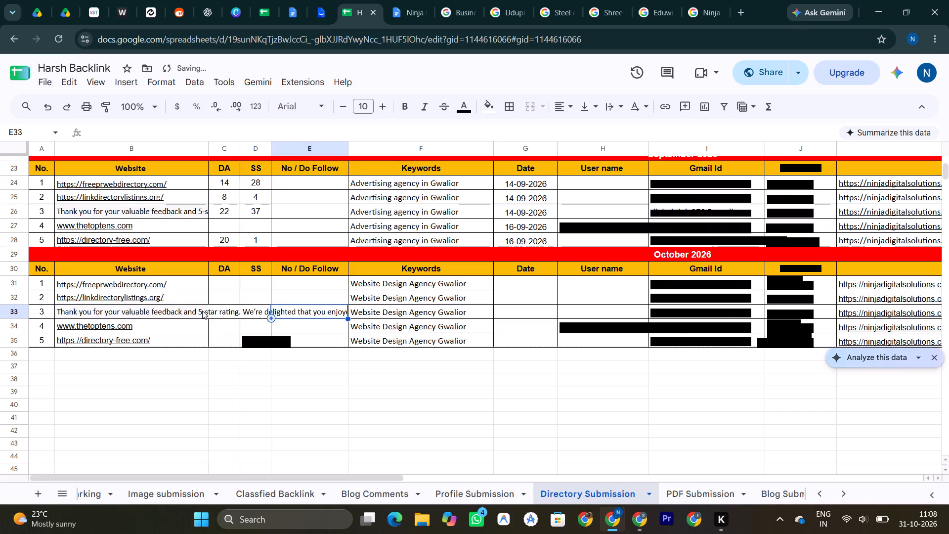
{"action": "left_click", "coordinate": [165, 309]}
{"action": "key", "text": "BackSpace"}
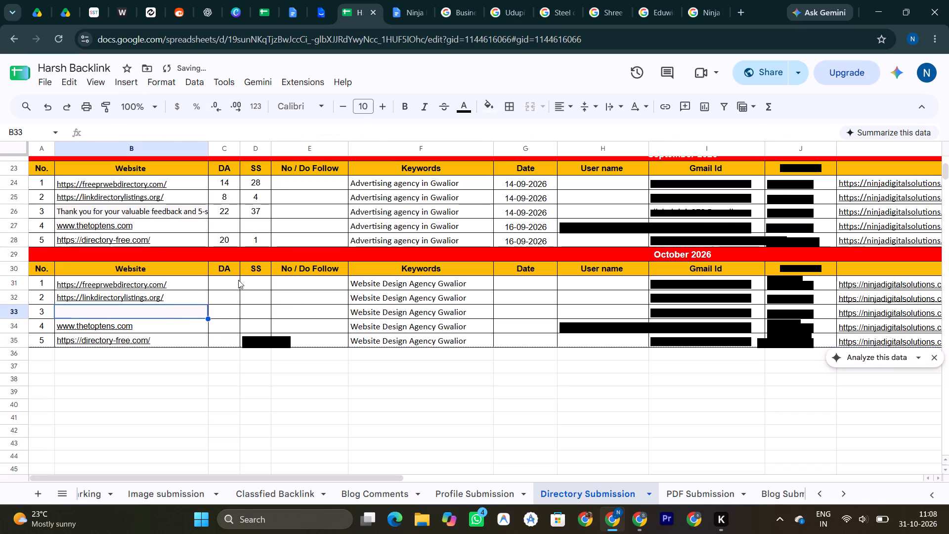
{"action": "scroll", "coordinate": [122, 196], "scroll_direction": "up", "scroll_amount": 2}
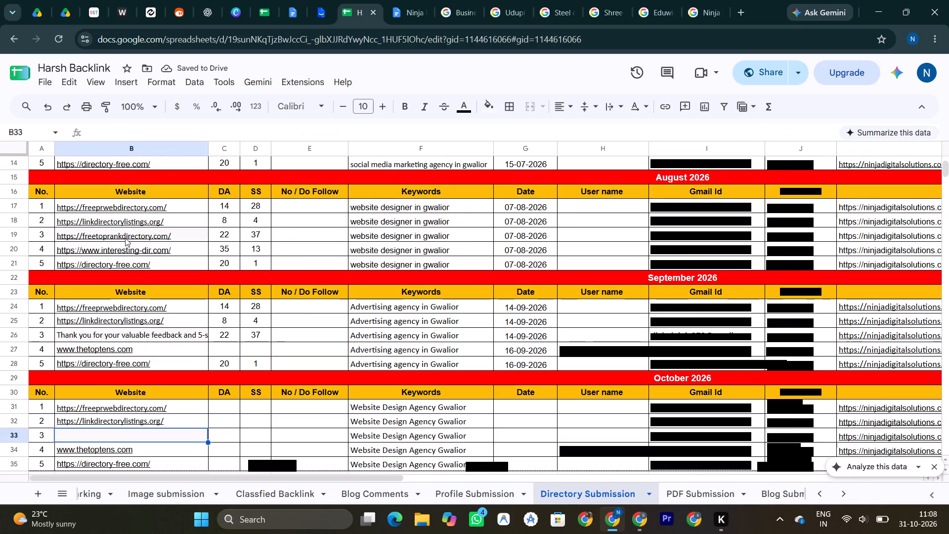
{"action": "left_click", "coordinate": [127, 235]}
{"action": "key", "text": "ctrl+c"}
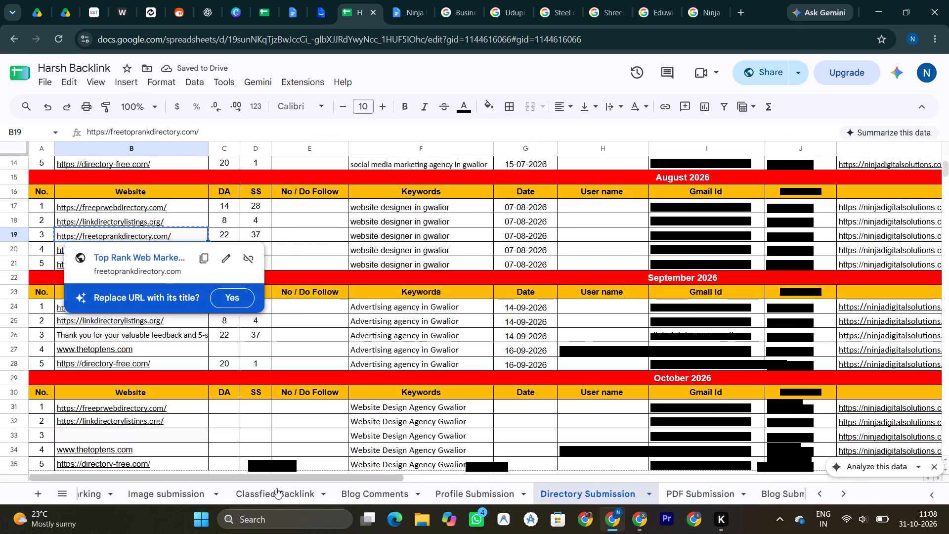
{"action": "left_click_drag", "start_coordinate": [288, 476], "coordinate": [327, 478]}
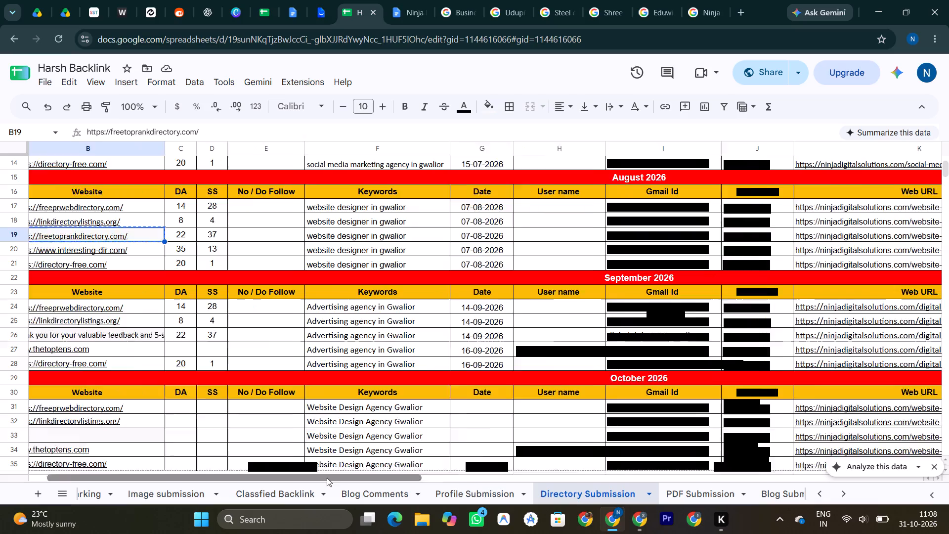
{"action": "left_click_drag", "start_coordinate": [327, 478], "coordinate": [501, 466]}
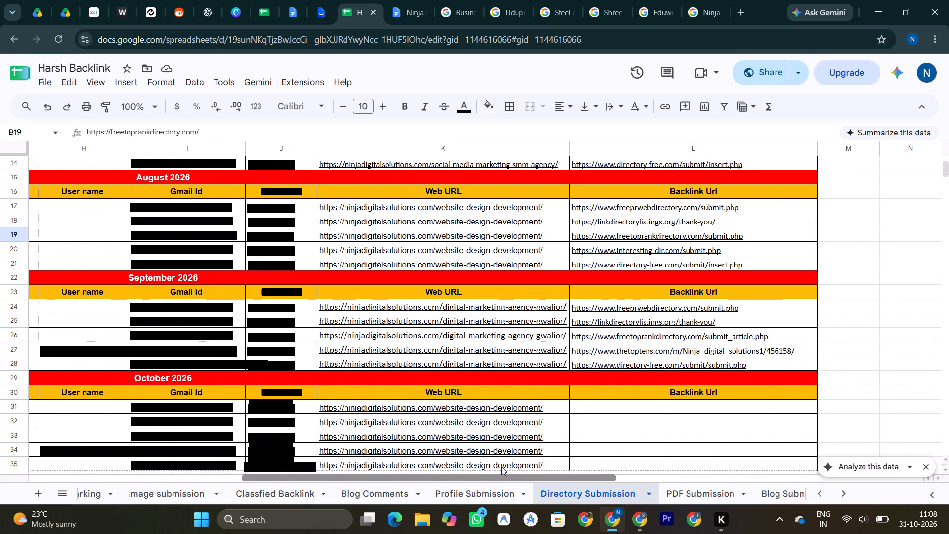
{"action": "left_click_drag", "start_coordinate": [501, 466], "coordinate": [230, 463]}
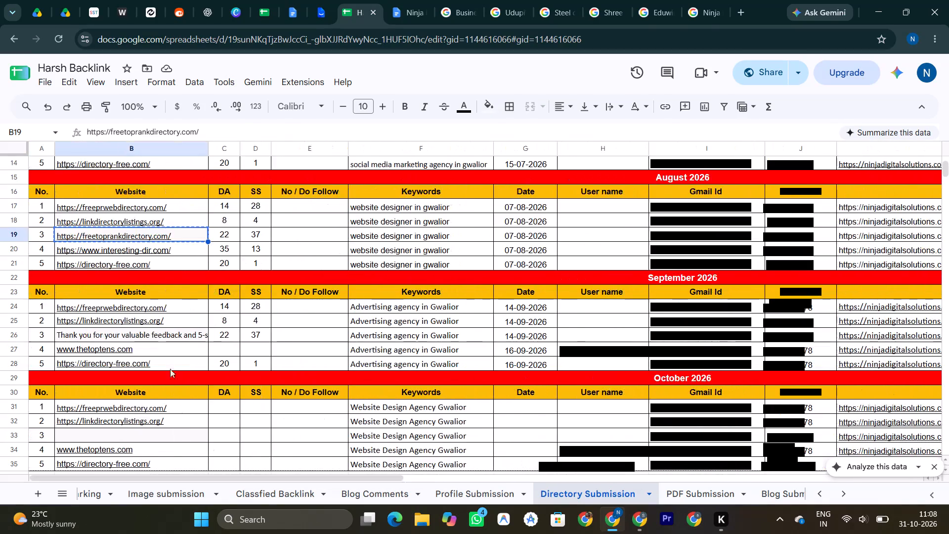
{"action": "left_click", "coordinate": [150, 338]}
{"action": "key", "text": "ctrl+v"}
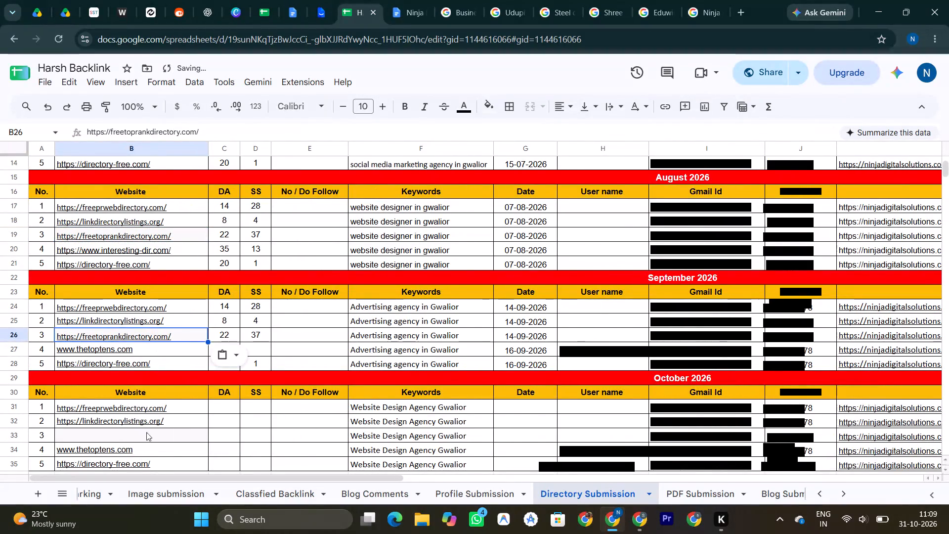
{"action": "left_click", "coordinate": [143, 441]}
{"action": "key", "text": "ctrl+v"}
{"action": "scroll", "coordinate": [334, 381], "scroll_direction": "down", "scroll_amount": 2}
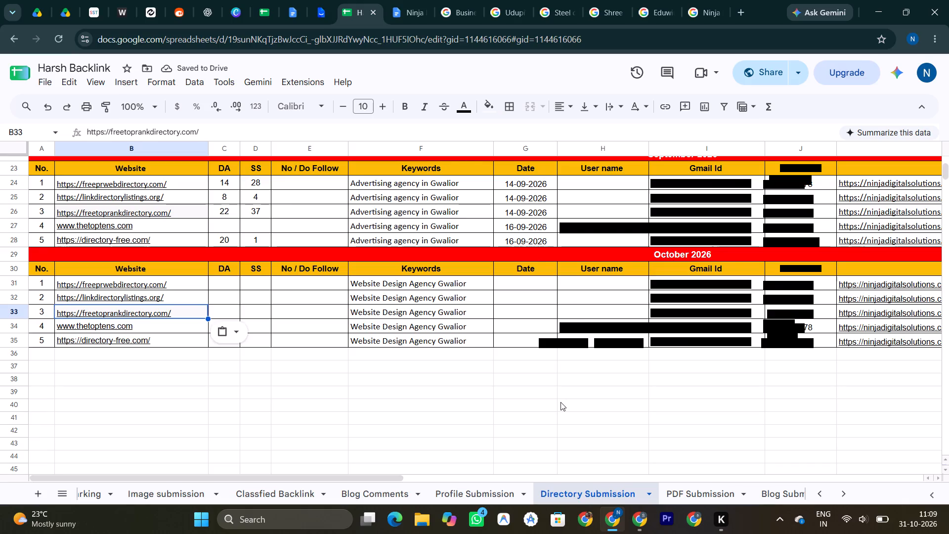
{"action": "left_click", "coordinate": [190, 287]}
{"action": "key", "text": "ctrl+c"}
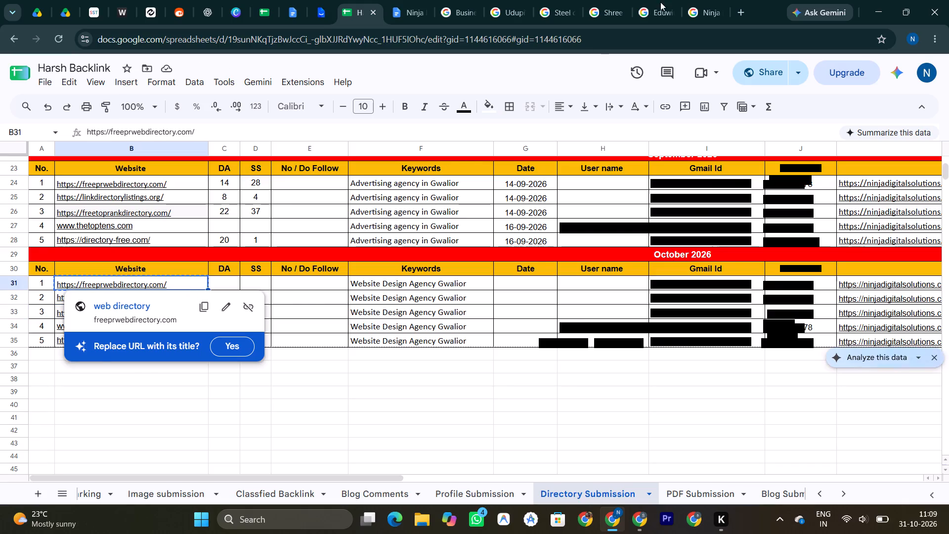
{"action": "left_click", "coordinate": [738, 4]}
{"action": "key", "text": "ctrl+v"}
{"action": "key", "text": "Return"}
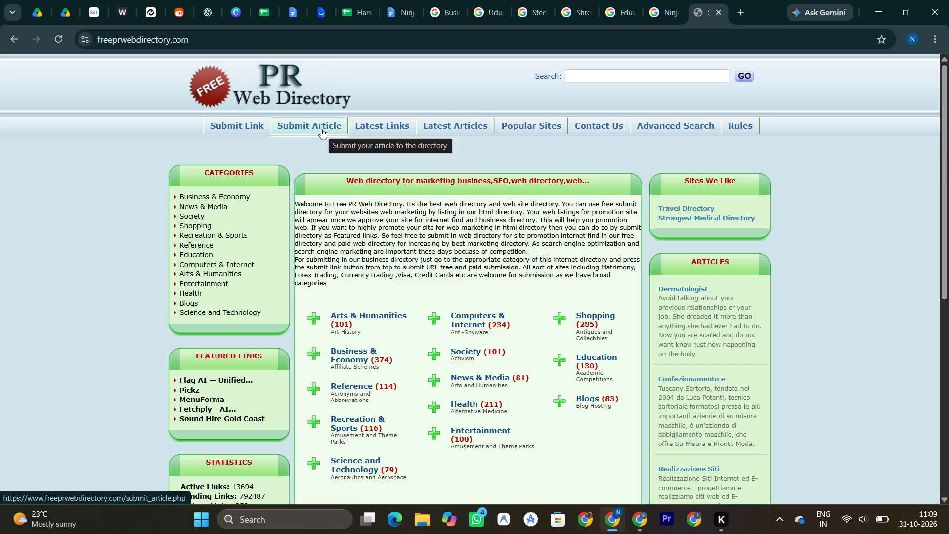
Open the directory's Submit Link form, dismissing the advert, and choose the free Regular links pricing option.
{"action": "left_click", "coordinate": [256, 119]}
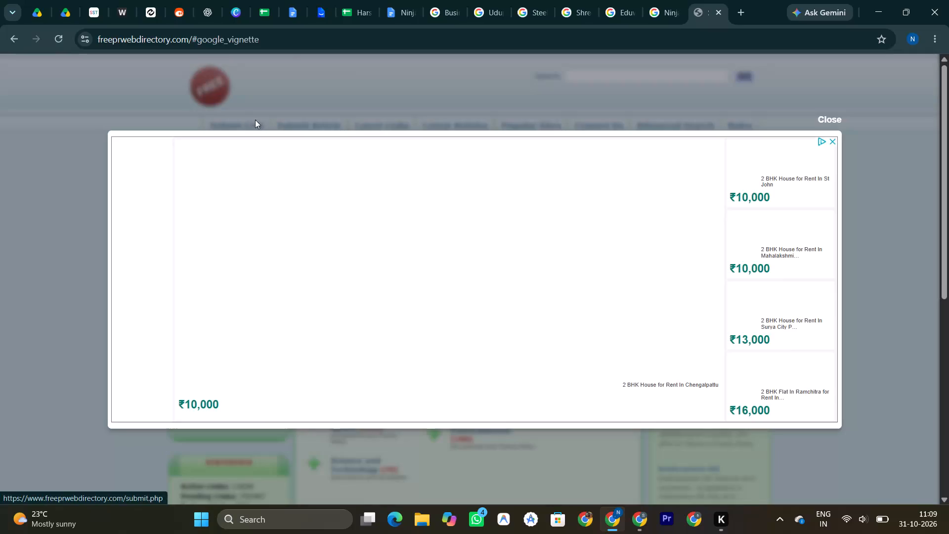
{"action": "left_click", "coordinate": [831, 119]}
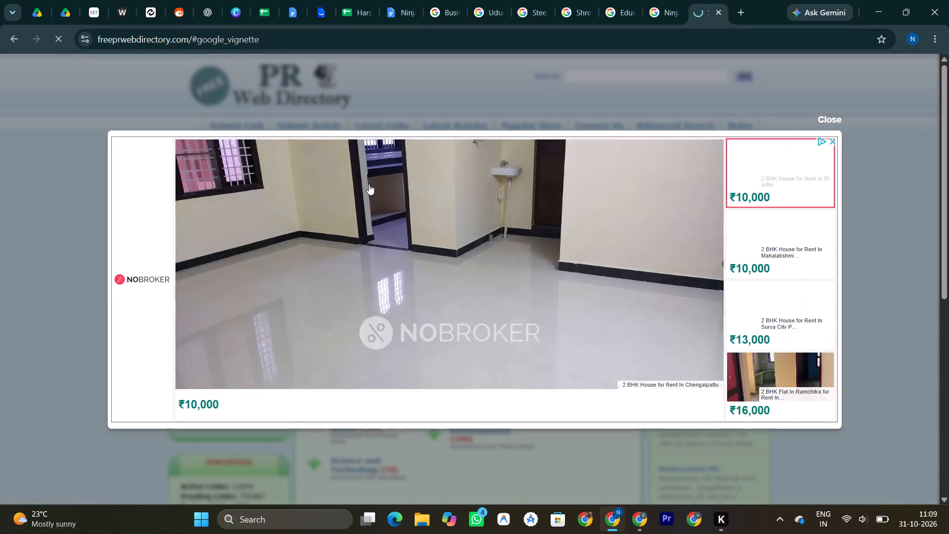
{"action": "scroll", "coordinate": [447, 234], "scroll_direction": "down", "scroll_amount": 2}
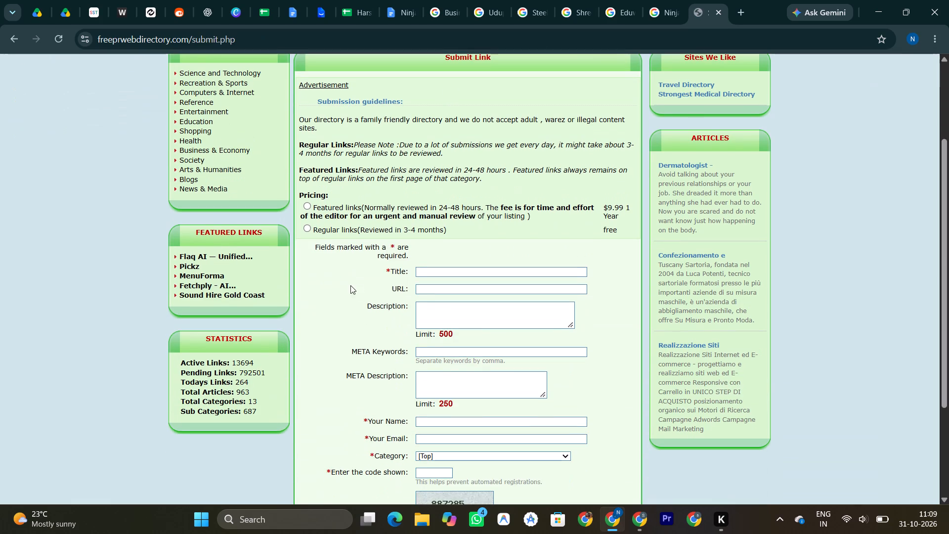
{"action": "left_click", "coordinate": [306, 231]}
Fill the form's Title with "E-Commerce Website Design Agency in Gwalior | Ninja Digital" from the Directory entry in Ninja DS Off-page Content.
{"action": "scroll", "coordinate": [543, 241], "scroll_direction": "down", "scroll_amount": 1}
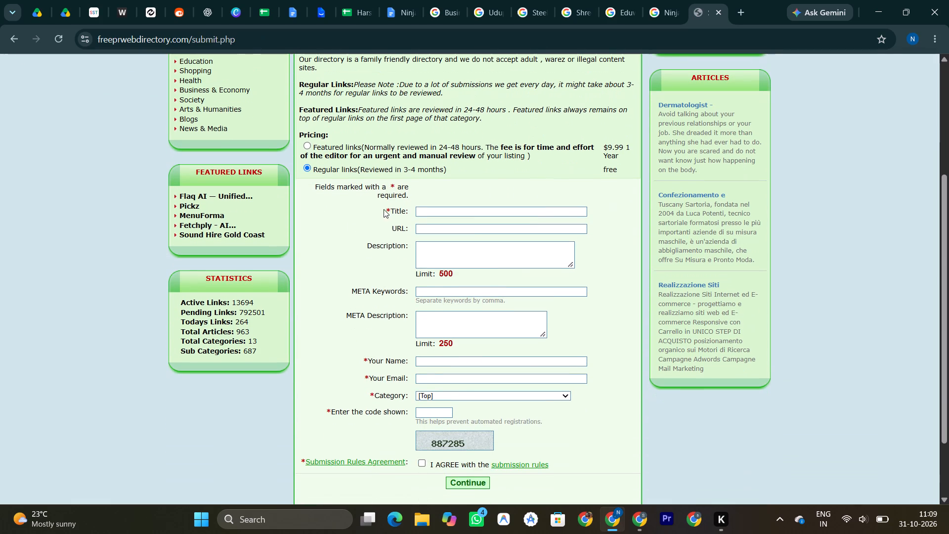
{"action": "left_click", "coordinate": [469, 207]}
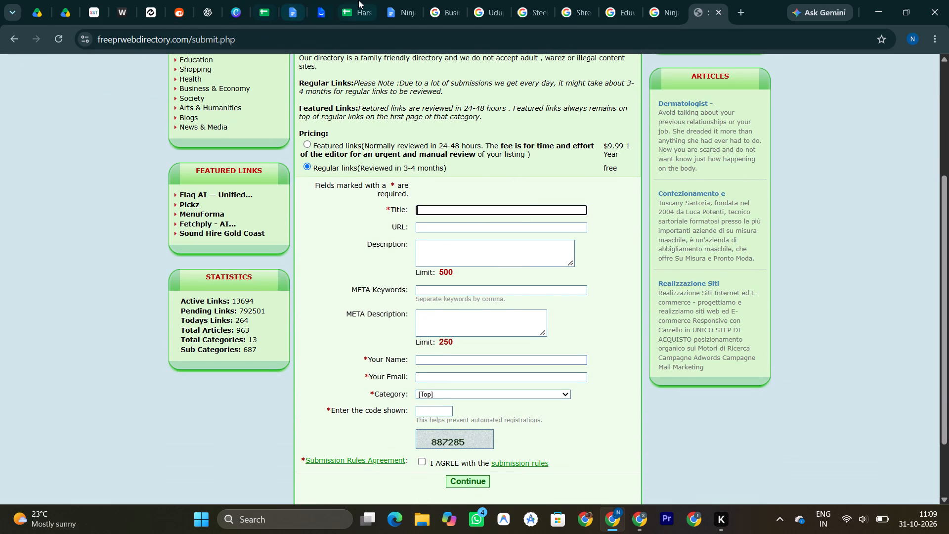
{"action": "left_click", "coordinate": [394, 2]}
{"action": "left_click_drag", "start_coordinate": [299, 247], "coordinate": [336, 247]}
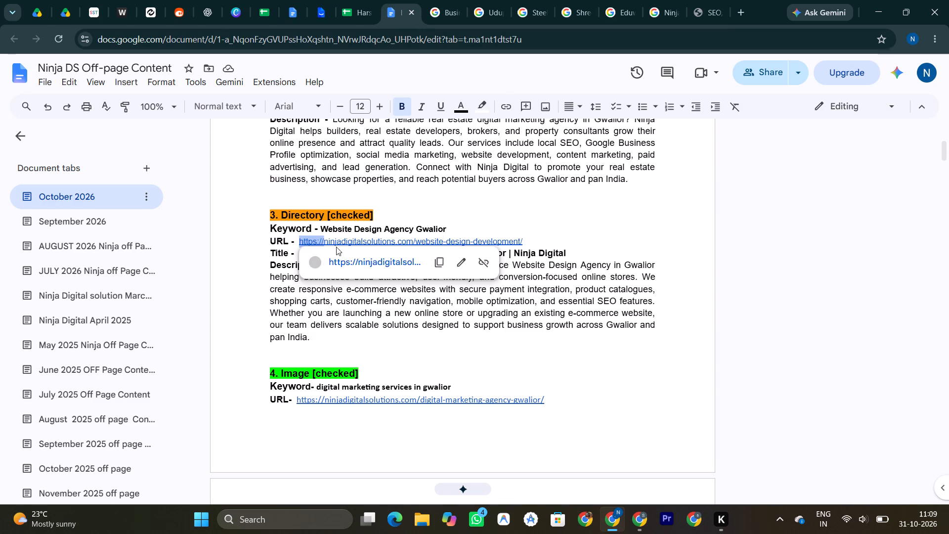
{"action": "left_click_drag", "start_coordinate": [336, 247], "coordinate": [536, 243]}
{"action": "left_click_drag", "start_coordinate": [299, 258], "coordinate": [608, 247]}
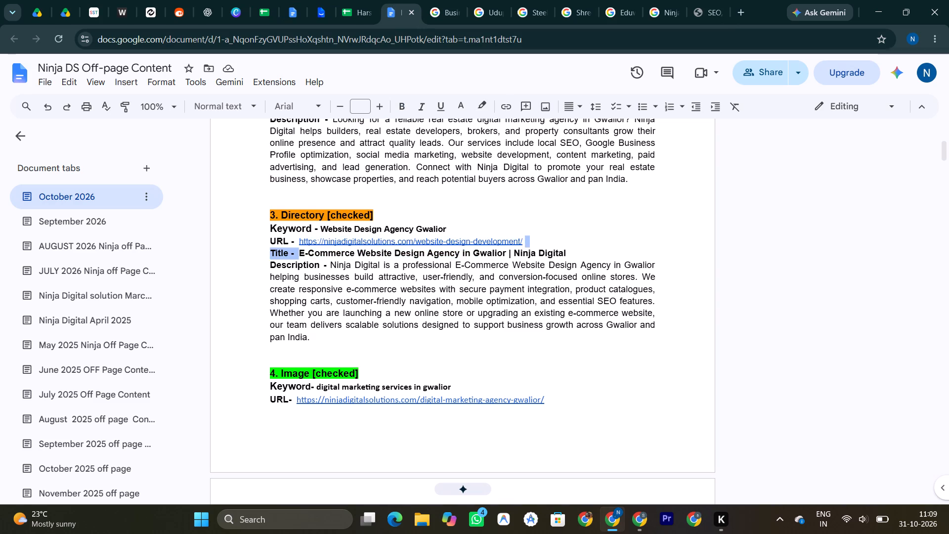
{"action": "left_click_drag", "start_coordinate": [608, 247], "coordinate": [568, 251]}
{"action": "key", "text": "ctrl+c"}
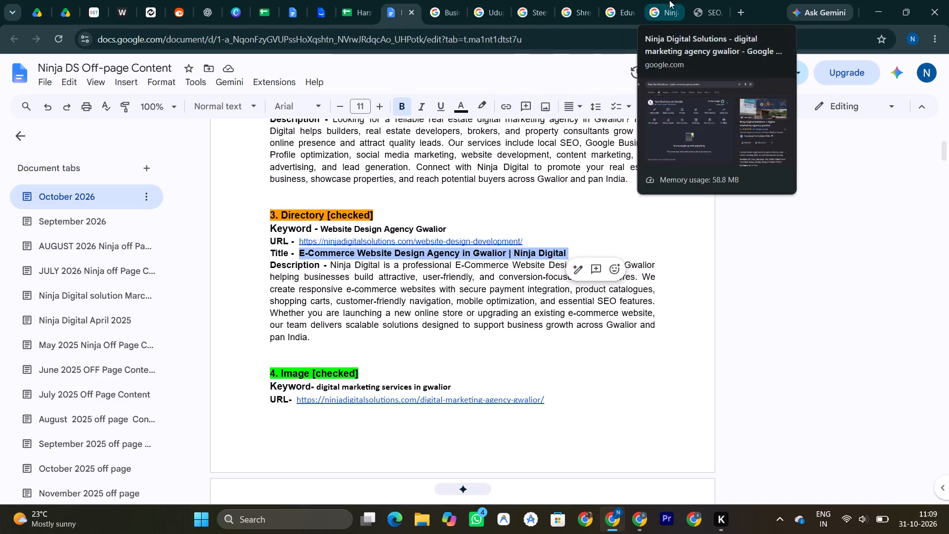
{"action": "left_click", "coordinate": [703, 0]}
{"action": "key", "text": "ctrl+v"}
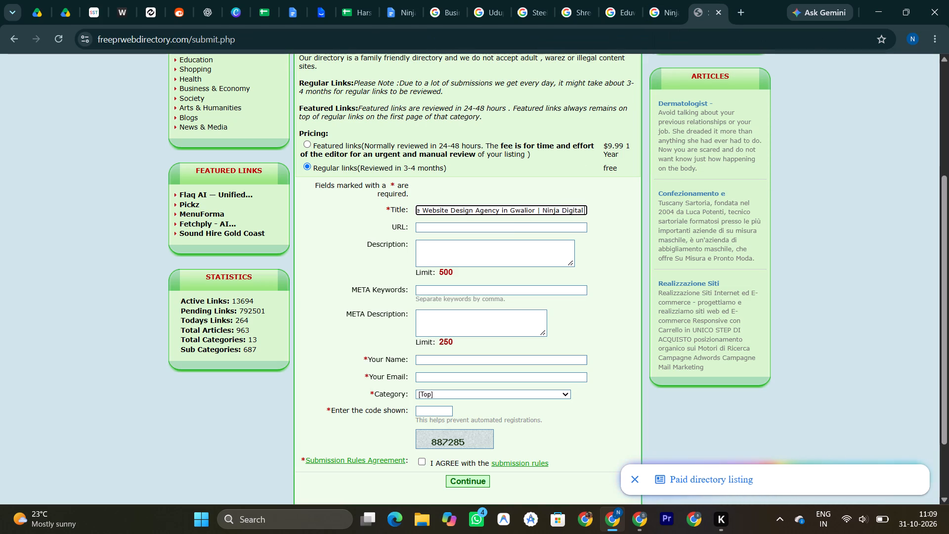
{"action": "left_click", "coordinate": [436, 230]}
{"action": "left_click", "coordinate": [386, 0]}
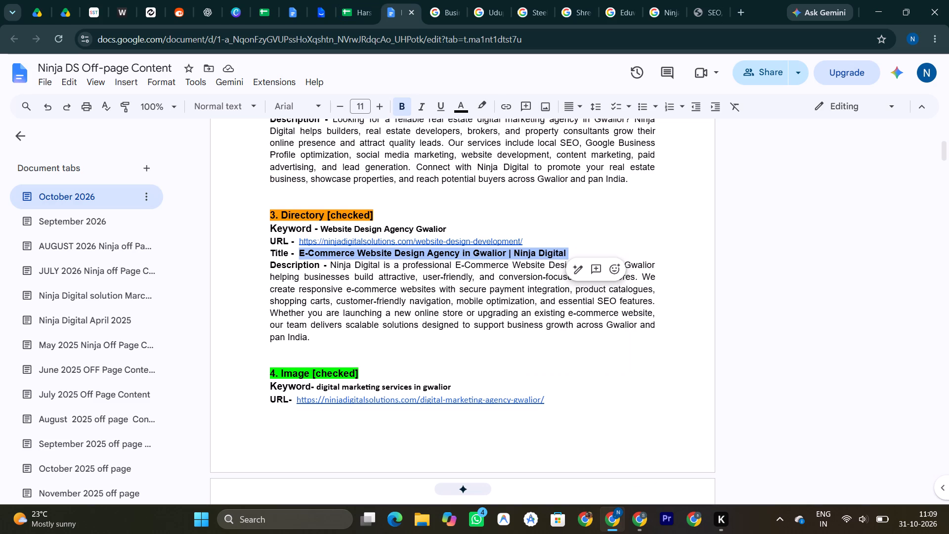
{"action": "left_click_drag", "start_coordinate": [523, 241], "coordinate": [290, 244]}
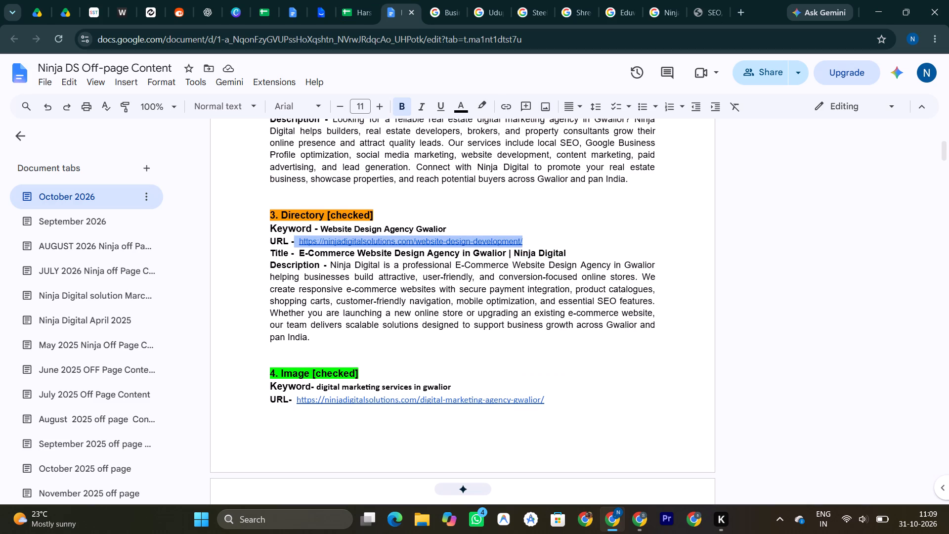
{"action": "left_click_drag", "start_coordinate": [290, 244], "coordinate": [300, 242]}
{"action": "key", "text": "ctrl+c"}
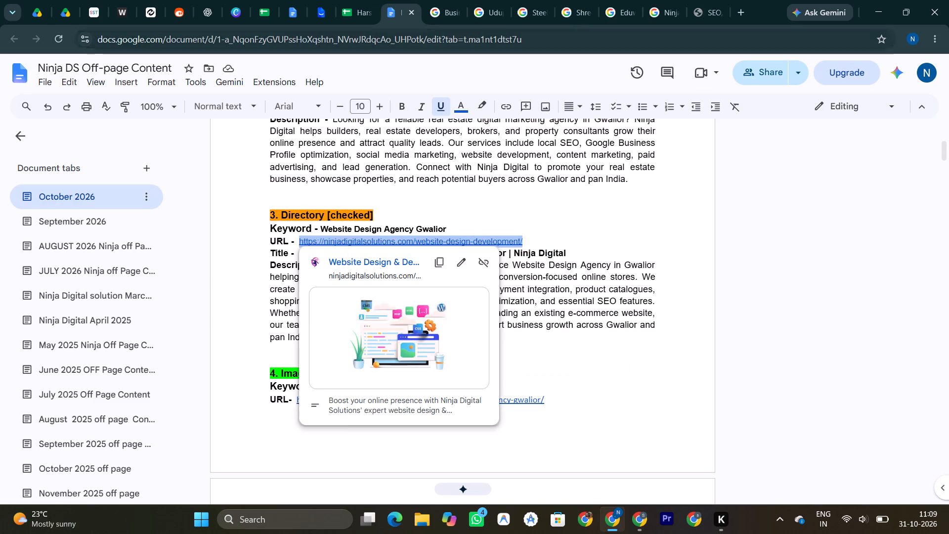
{"action": "left_click", "coordinate": [708, 5]}
{"action": "key", "text": "ctrl+v"}
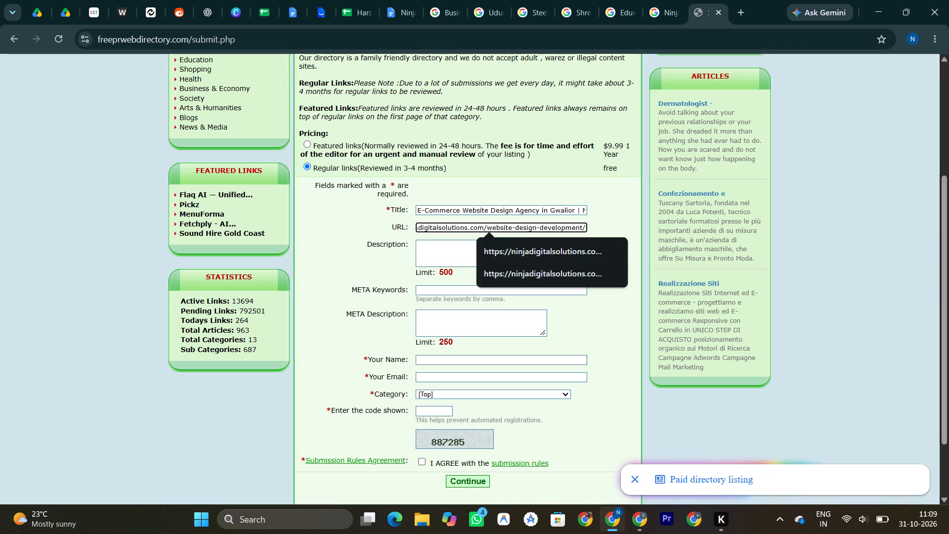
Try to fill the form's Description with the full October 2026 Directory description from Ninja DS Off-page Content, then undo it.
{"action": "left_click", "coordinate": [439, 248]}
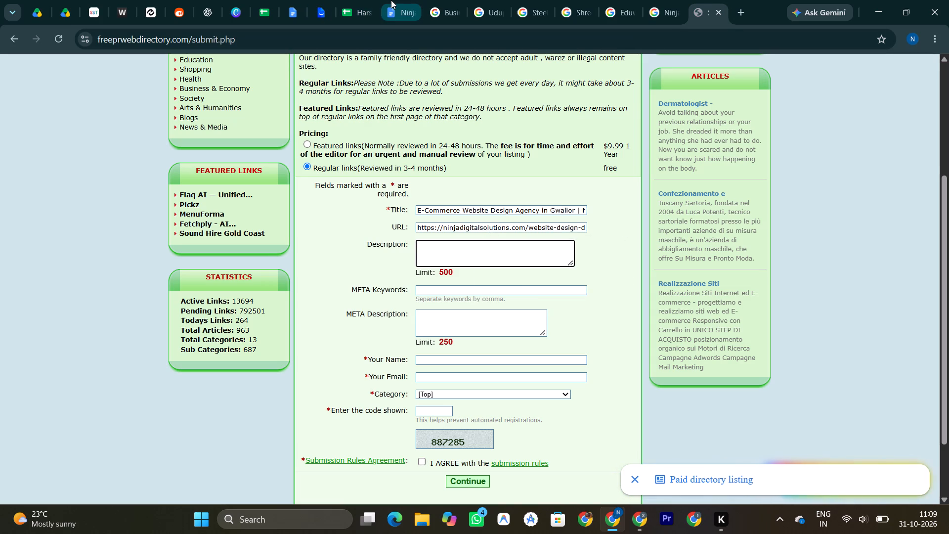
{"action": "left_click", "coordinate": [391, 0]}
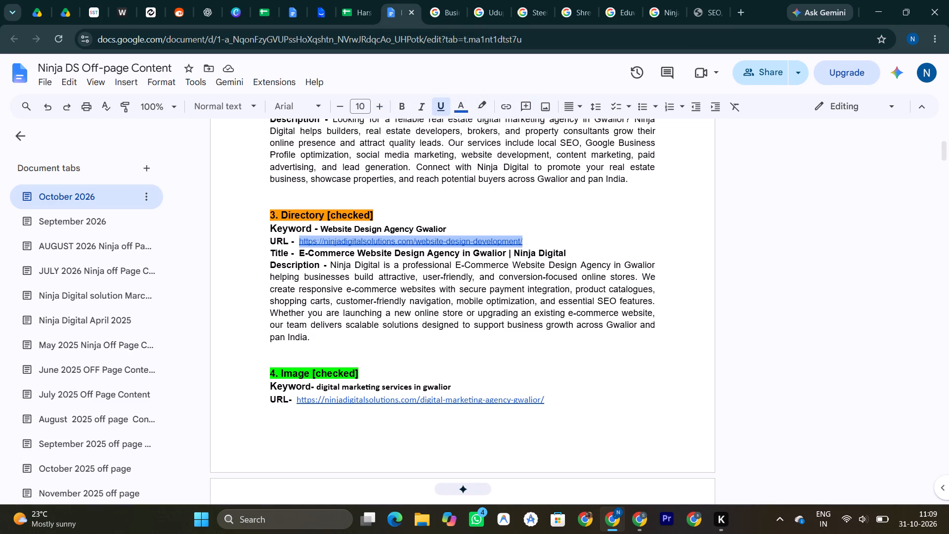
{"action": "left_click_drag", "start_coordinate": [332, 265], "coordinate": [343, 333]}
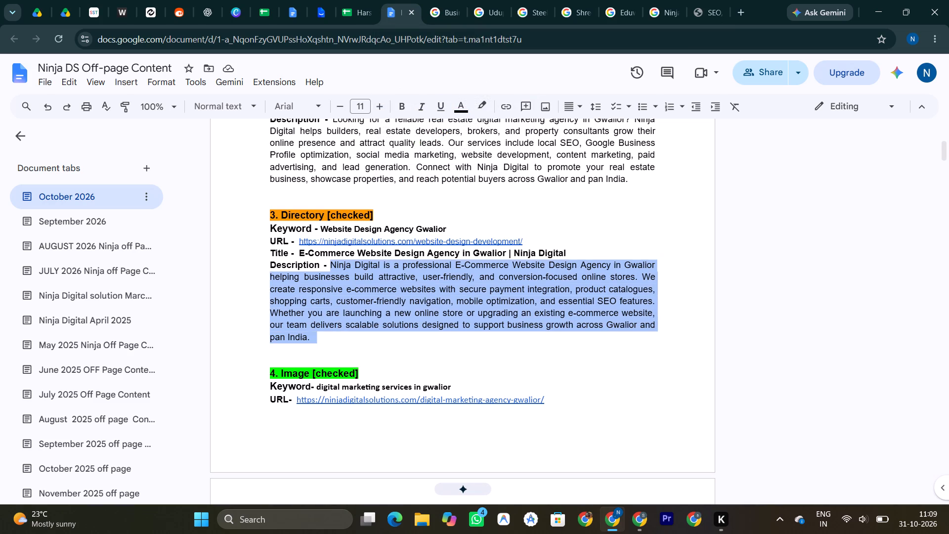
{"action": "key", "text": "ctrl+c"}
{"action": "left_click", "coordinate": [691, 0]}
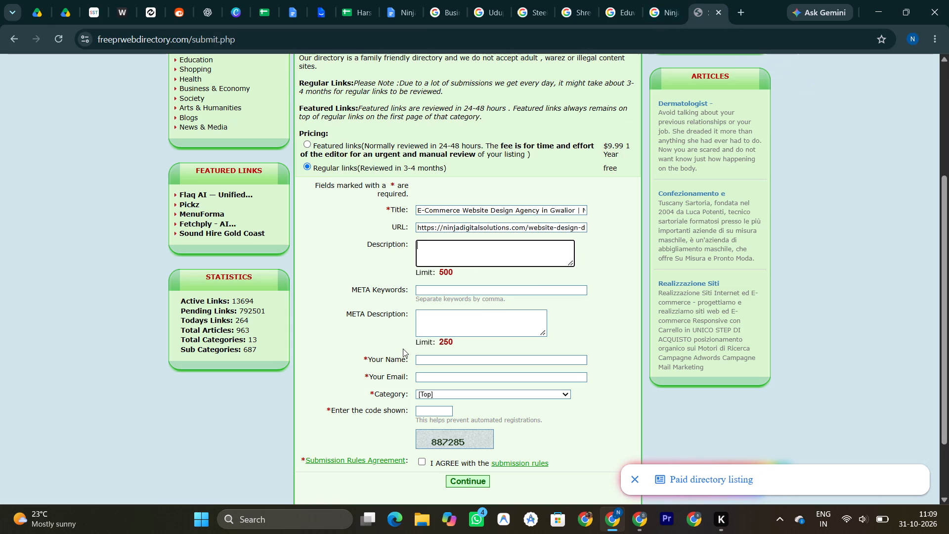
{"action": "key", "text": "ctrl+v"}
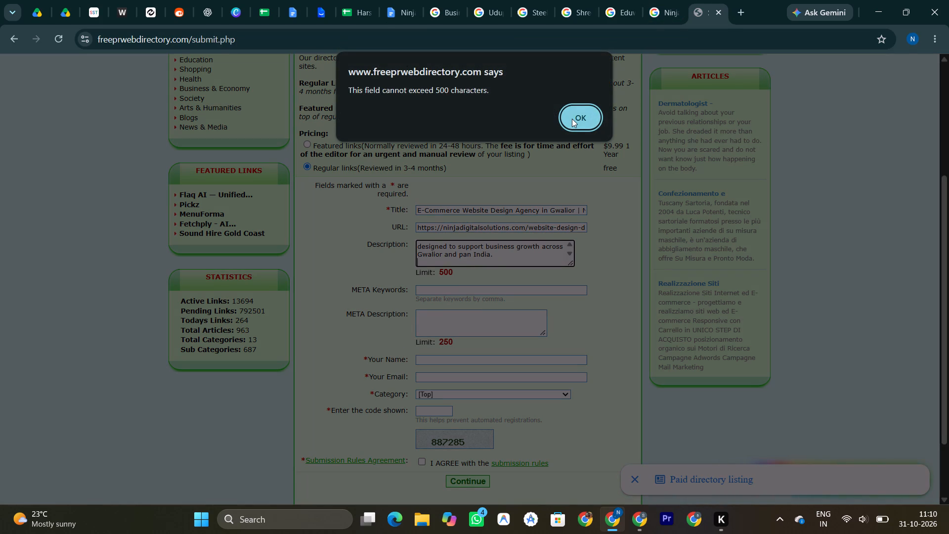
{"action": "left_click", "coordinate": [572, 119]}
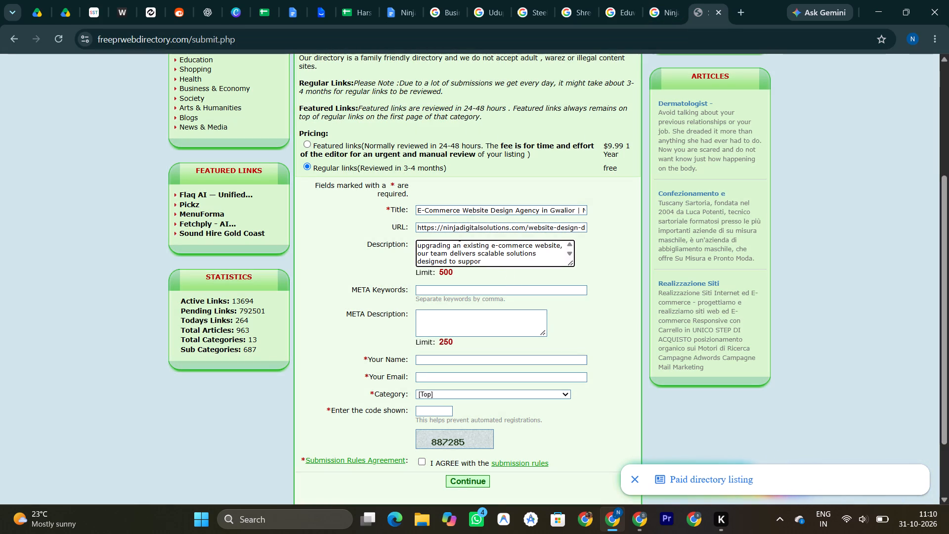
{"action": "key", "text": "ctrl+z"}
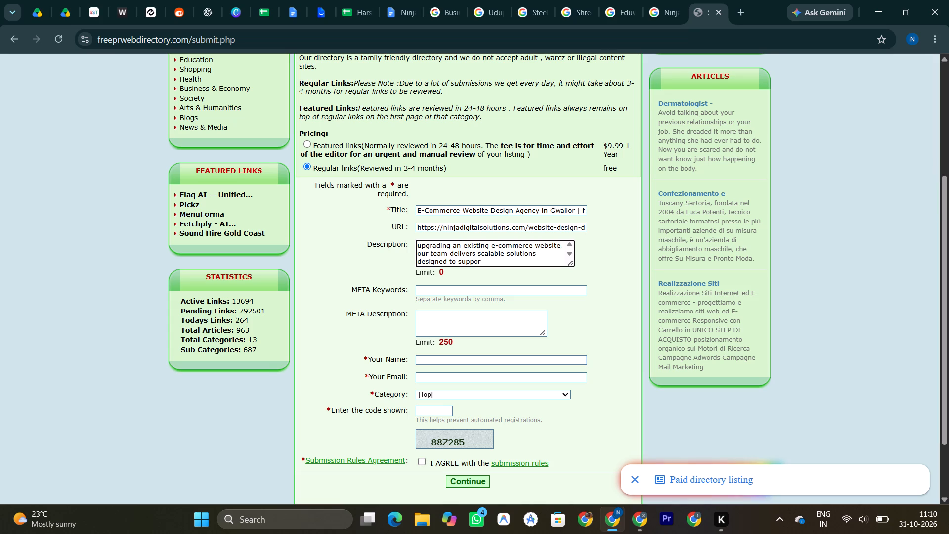
Check the length of the document's Directory description in WordCounter, replacing the text already there.
{"action": "left_click", "coordinate": [386, 0]}
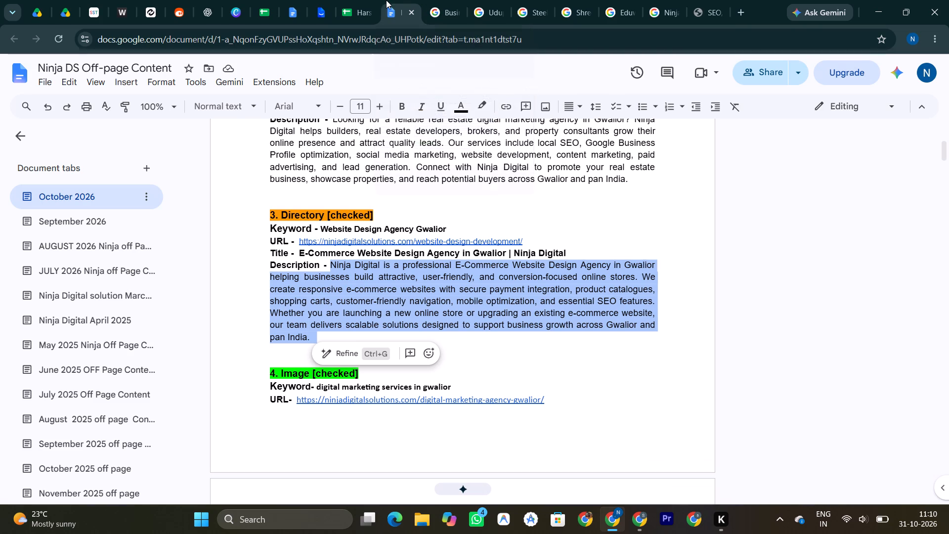
{"action": "key", "text": "ctrl+c"}
{"action": "left_click", "coordinate": [119, 0]}
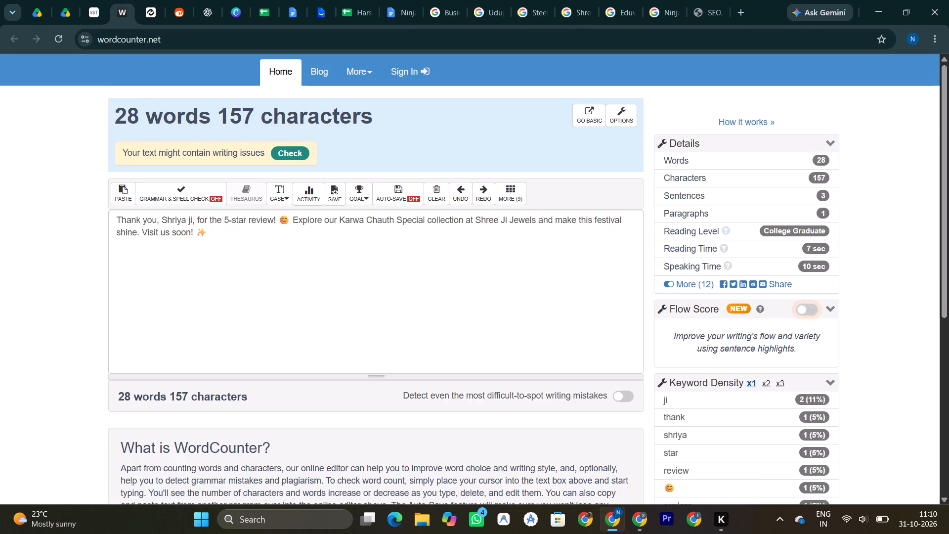
{"action": "triple_click", "coordinate": [288, 218]}
{"action": "key", "text": "ctrl+v"}
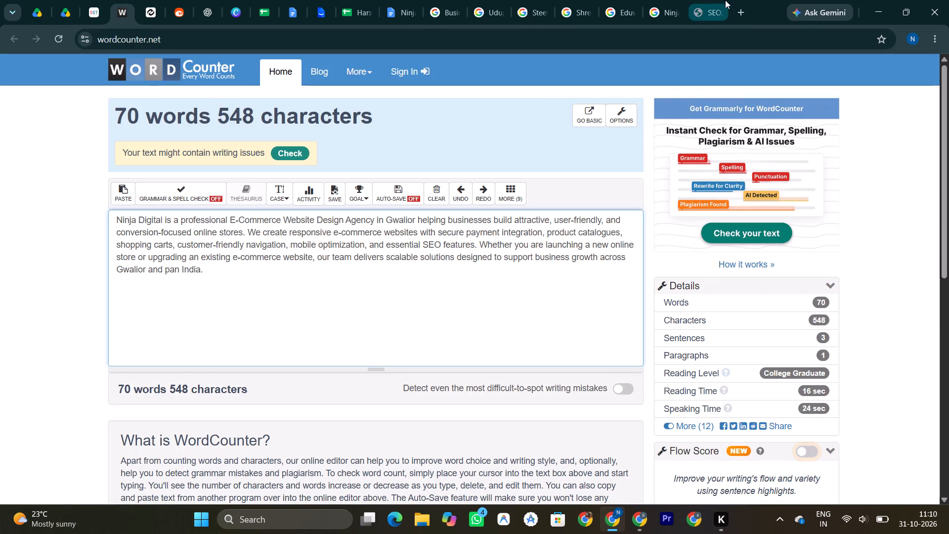
{"action": "left_click", "coordinate": [593, 512]}
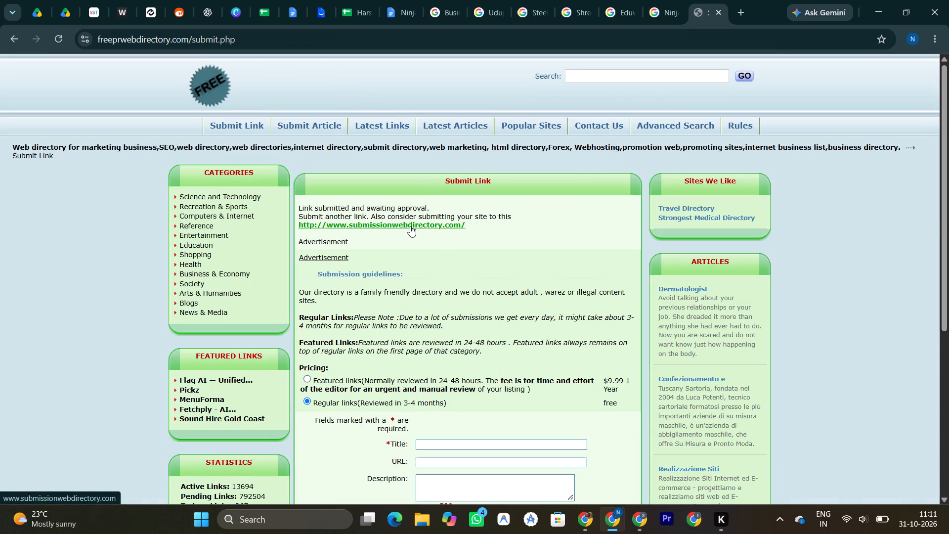
Copy the freeprwebdirectory.com submission page address into the Backlink Url cell of its October 2026 row in Harsh Backlink.
{"action": "left_click", "coordinate": [388, 44]}
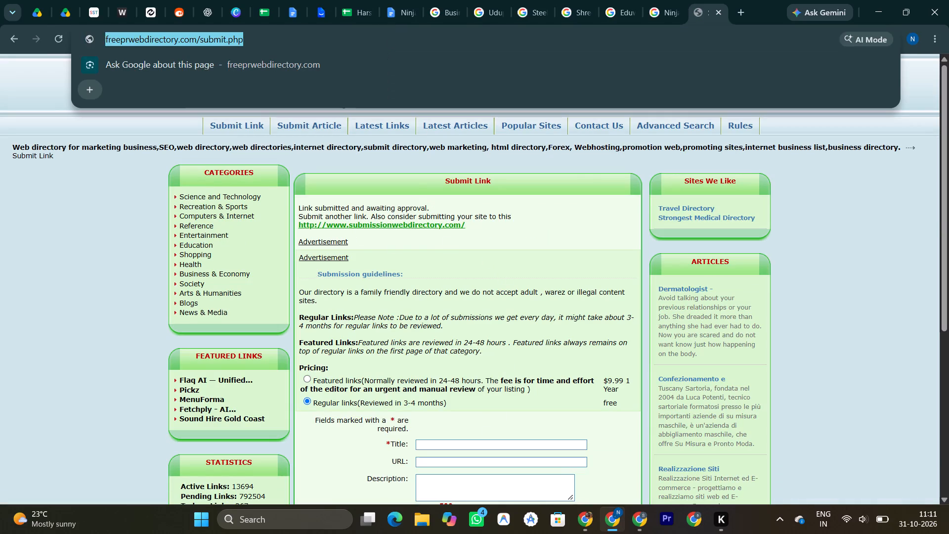
{"action": "triple_click", "coordinate": [453, 42]}
{"action": "key", "text": "ctrl+c"}
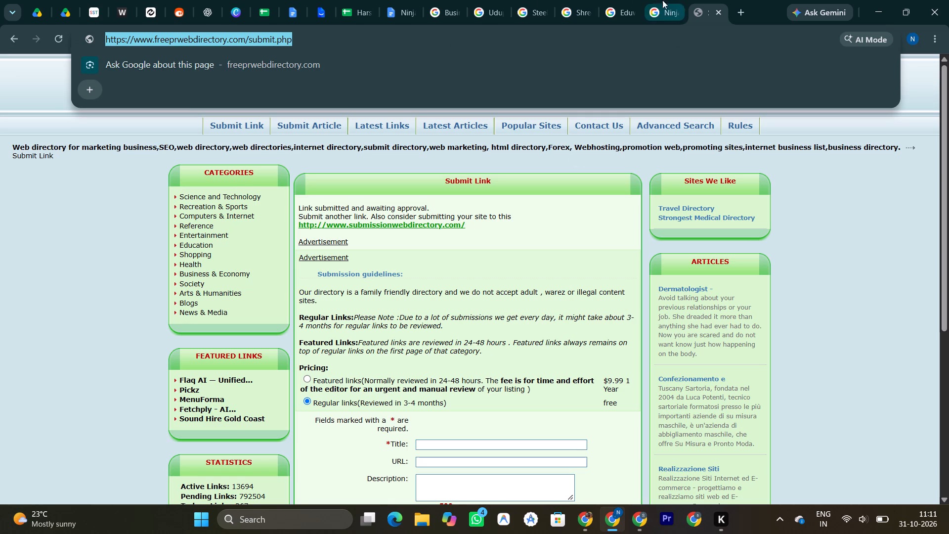
{"action": "left_click", "coordinate": [359, 0]}
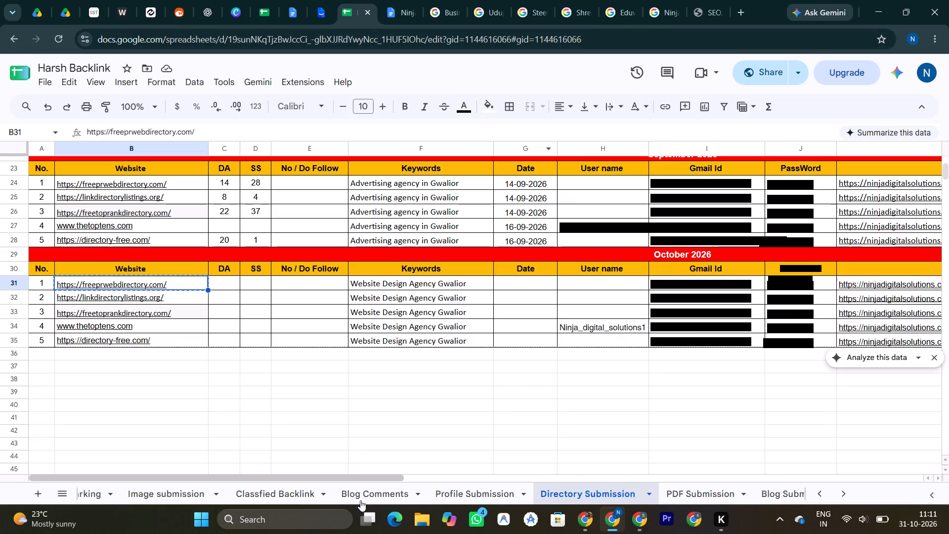
{"action": "left_click_drag", "start_coordinate": [388, 477], "coordinate": [524, 471]}
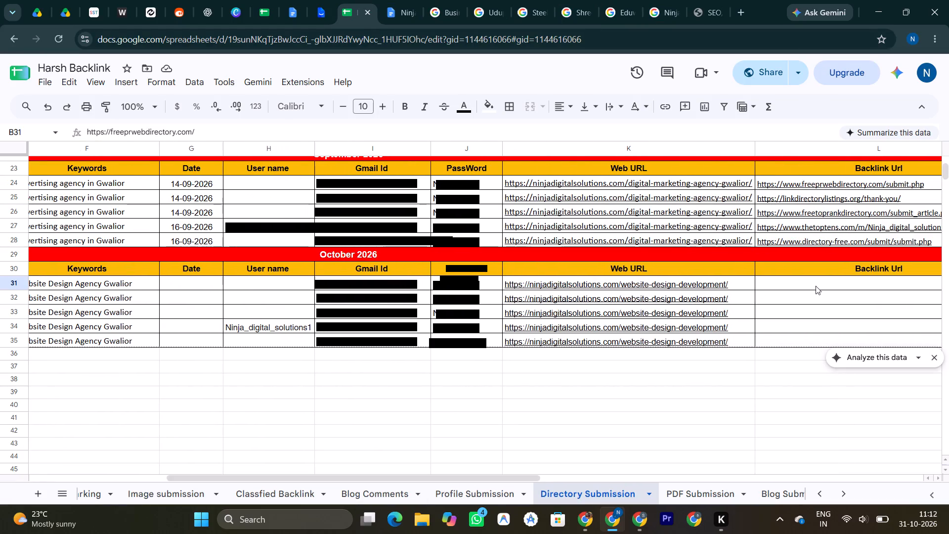
{"action": "left_click", "coordinate": [816, 286]}
{"action": "key", "text": "ctrl+v"}
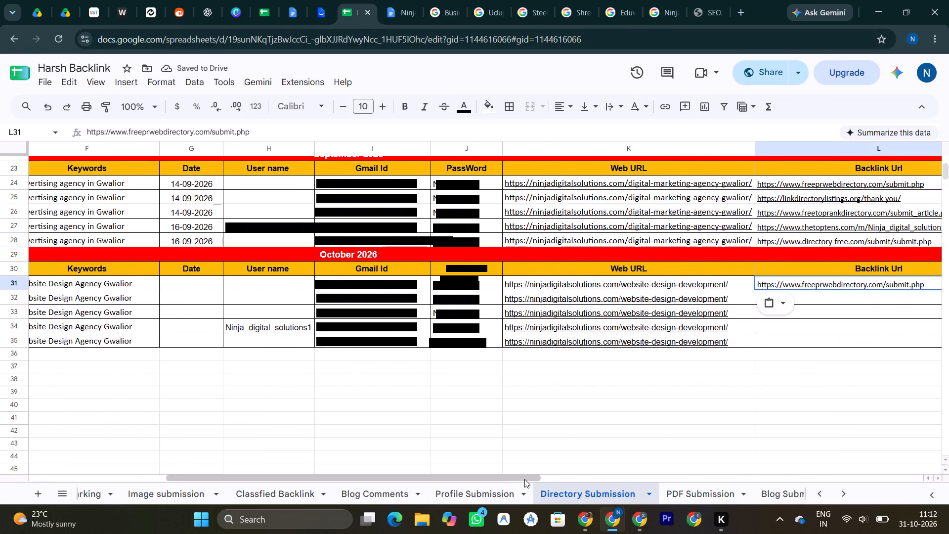
{"action": "left_click_drag", "start_coordinate": [524, 479], "coordinate": [302, 470]}
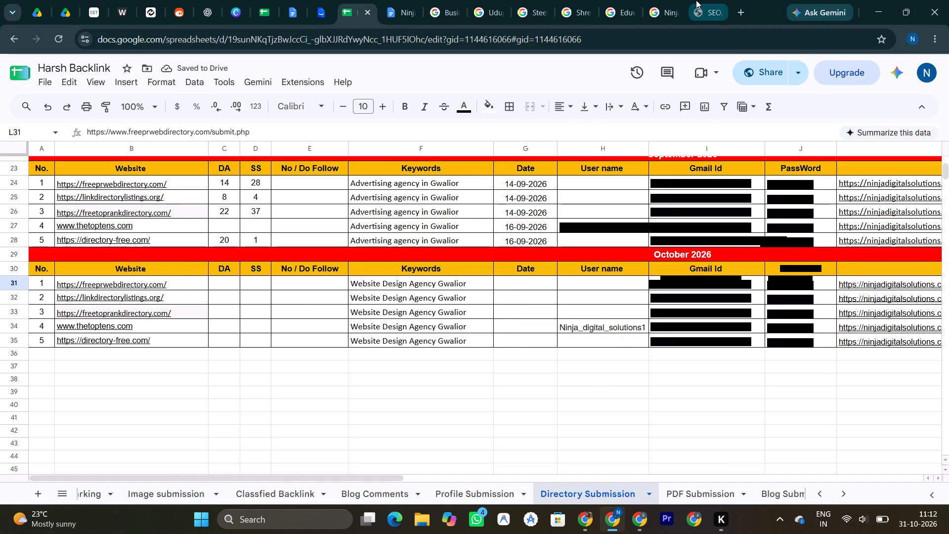
Check the copied freeprwebdirectory.com submission address by loading it in a separate tab, closing that tab when done.
{"action": "left_click", "coordinate": [697, 0]}
{"action": "left_click", "coordinate": [739, 0]}
{"action": "key", "text": "ctrl+v"}
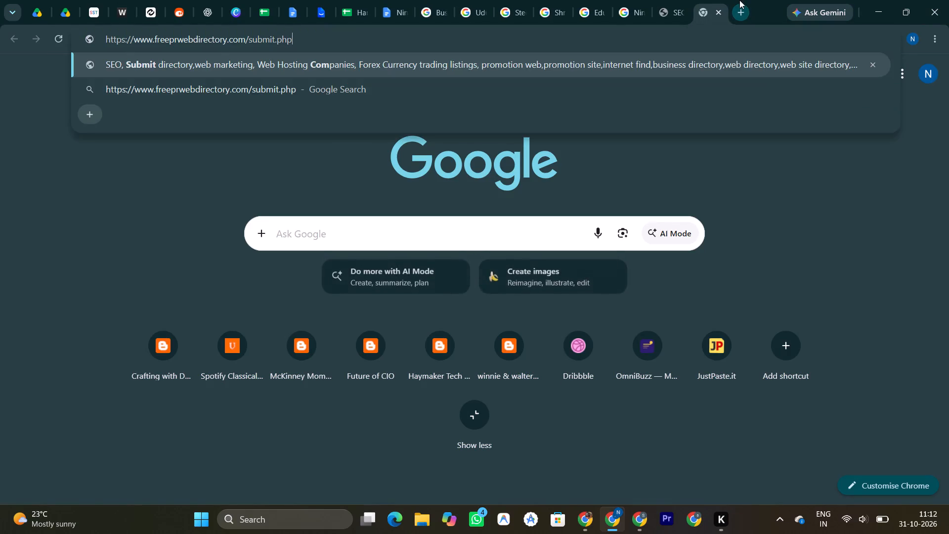
{"action": "key", "text": "Return"}
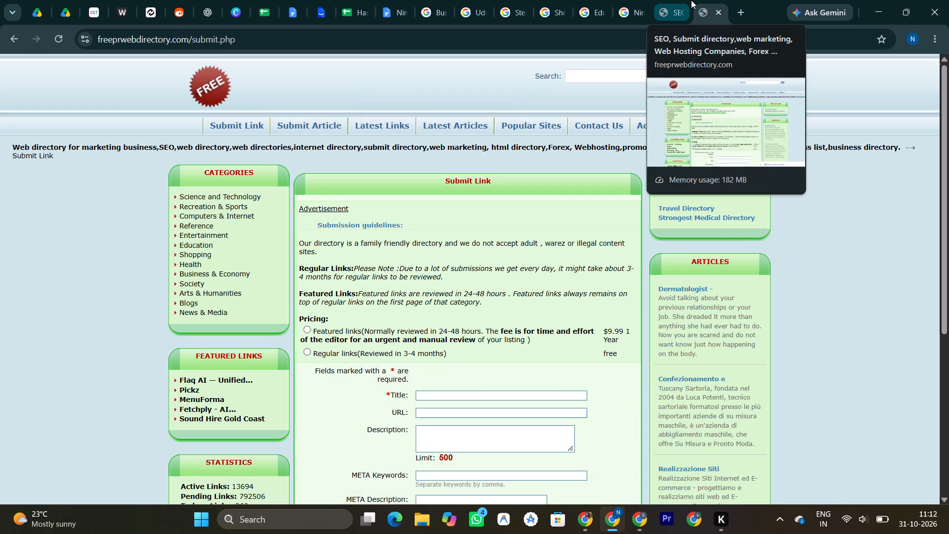
{"action": "left_click", "coordinate": [718, 8]}
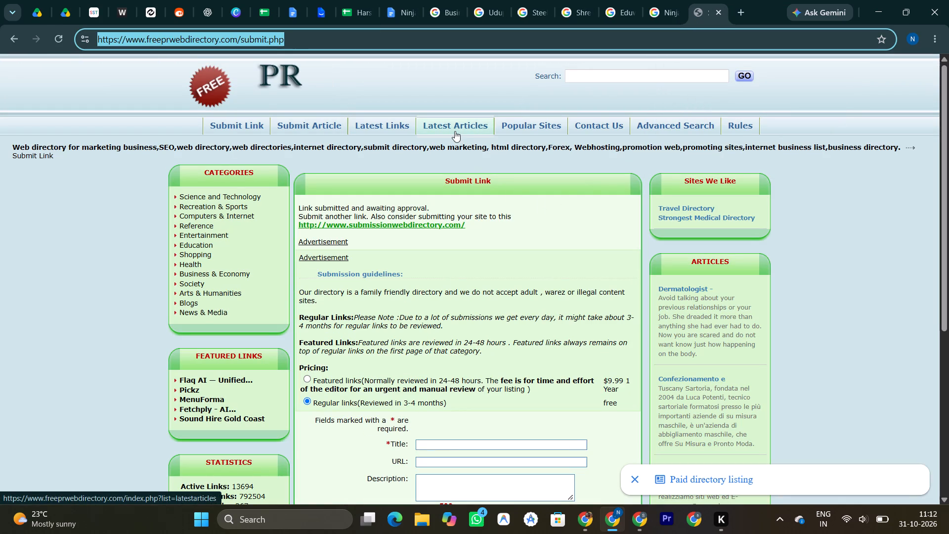
Visit the suggested submissionwebdirectory.com, look through its Latest Links, and go back to the freeprwebdirectory.com form.
{"action": "left_click", "coordinate": [375, 226]}
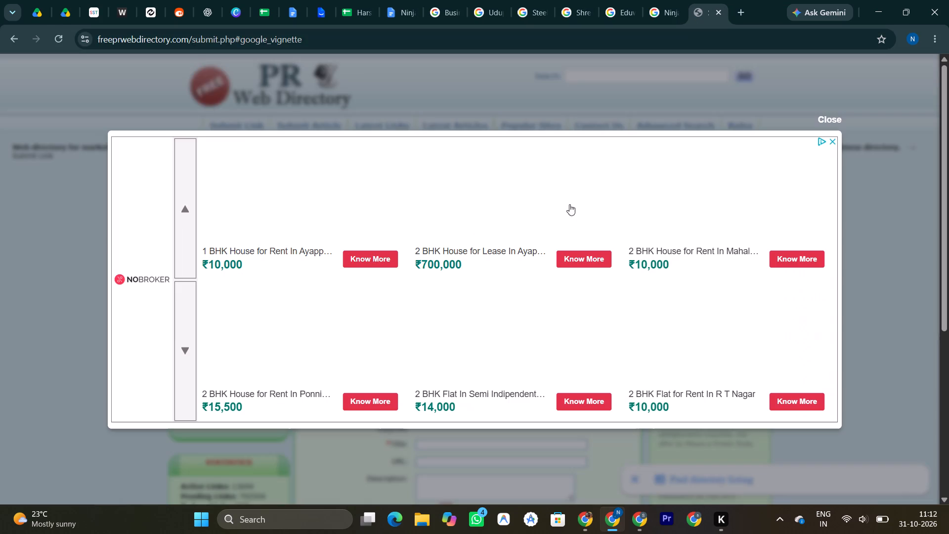
{"action": "left_click", "coordinate": [823, 118]}
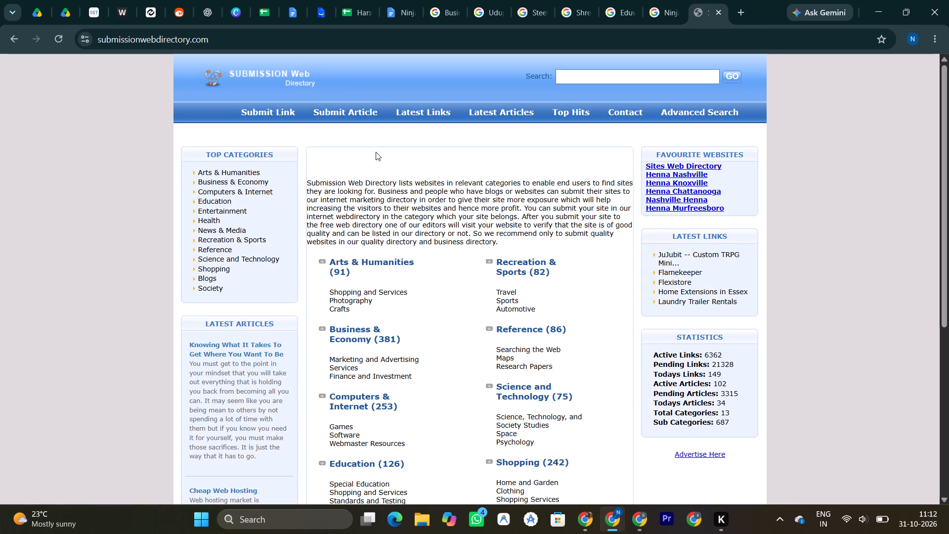
{"action": "left_click", "coordinate": [407, 114]}
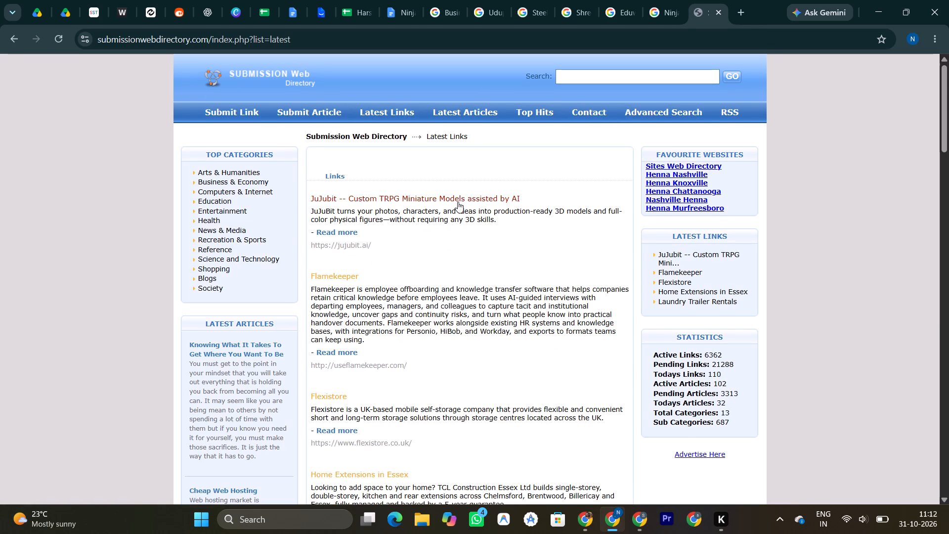
{"action": "scroll", "coordinate": [458, 202], "scroll_direction": "down", "scroll_amount": 7}
{"action": "scroll", "coordinate": [451, 209], "scroll_direction": "up", "scroll_amount": 5}
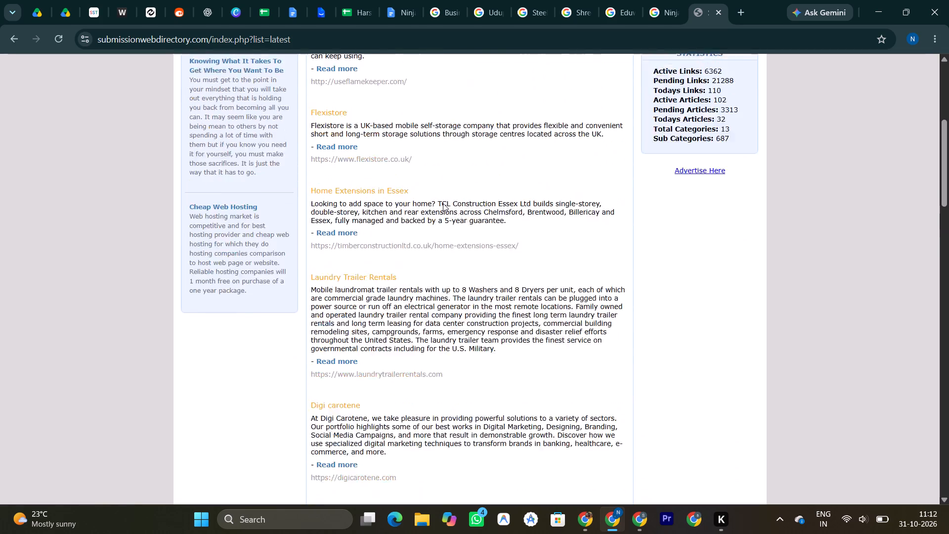
{"action": "scroll", "coordinate": [443, 203], "scroll_direction": "up", "scroll_amount": 1}
{"action": "left_click", "coordinate": [24, 40]}
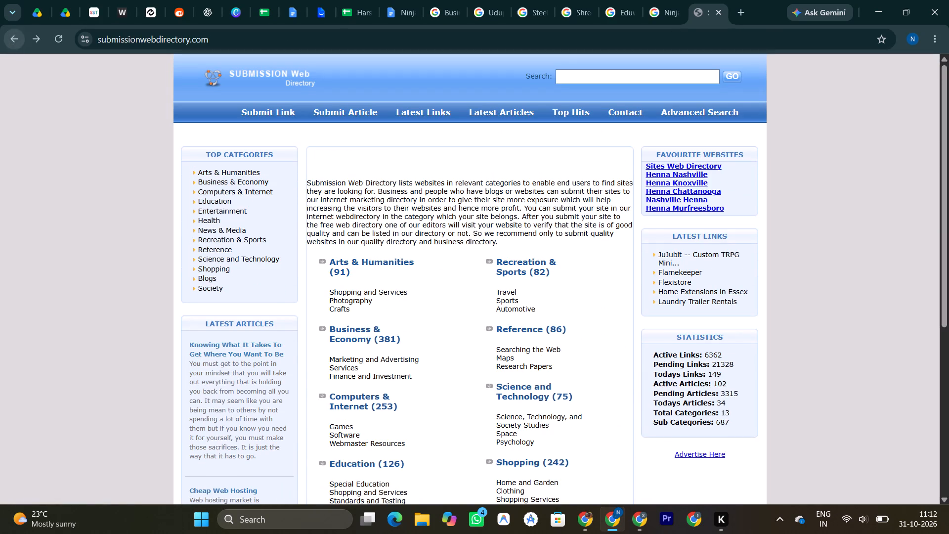
{"action": "left_click", "coordinate": [13, 41]}
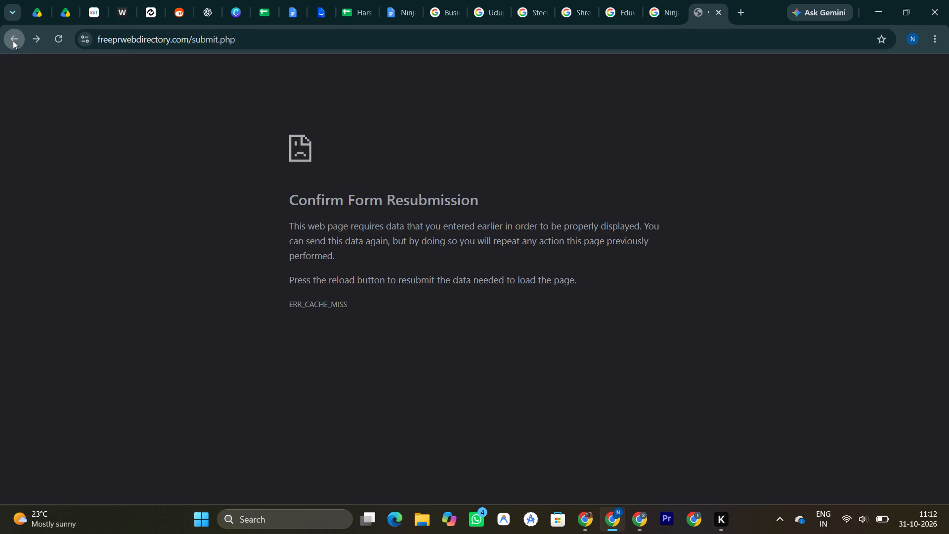
{"action": "left_click", "coordinate": [8, 38]}
Review the submission guidelines and the filled-in fields on the freeprwebdirectory.com Submit Link page.
{"action": "scroll", "coordinate": [402, 186], "scroll_direction": "up", "scroll_amount": 5}
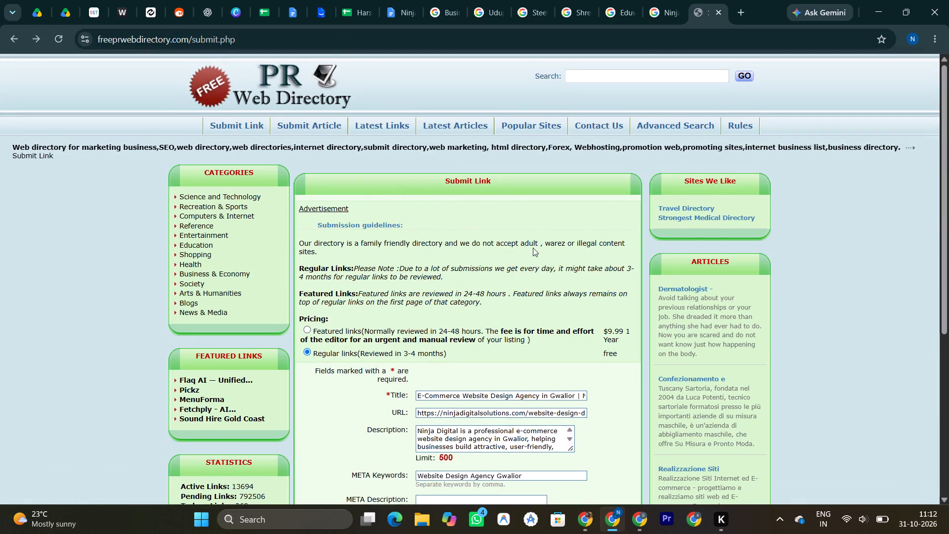
{"action": "scroll", "coordinate": [521, 258], "scroll_direction": "down", "scroll_amount": 6}
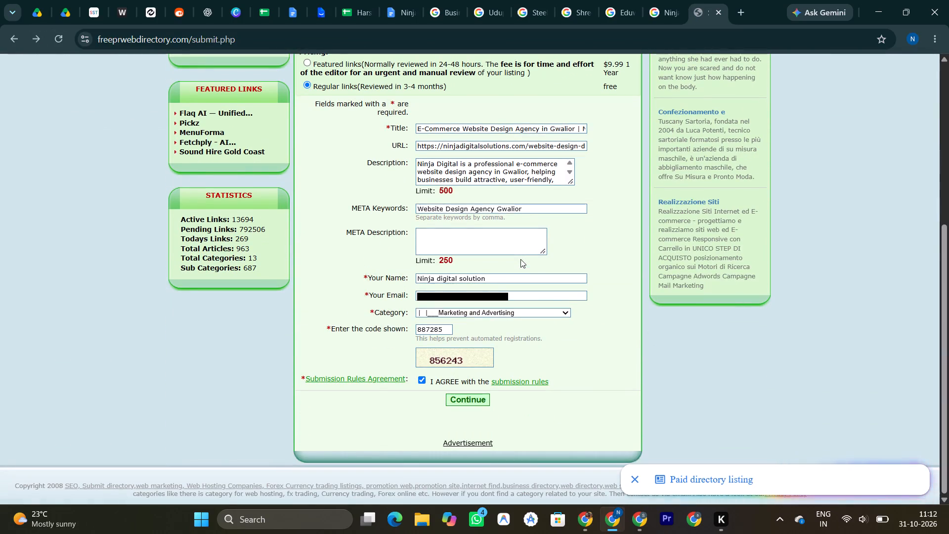
{"action": "scroll", "coordinate": [520, 259], "scroll_direction": "down", "scroll_amount": 1}
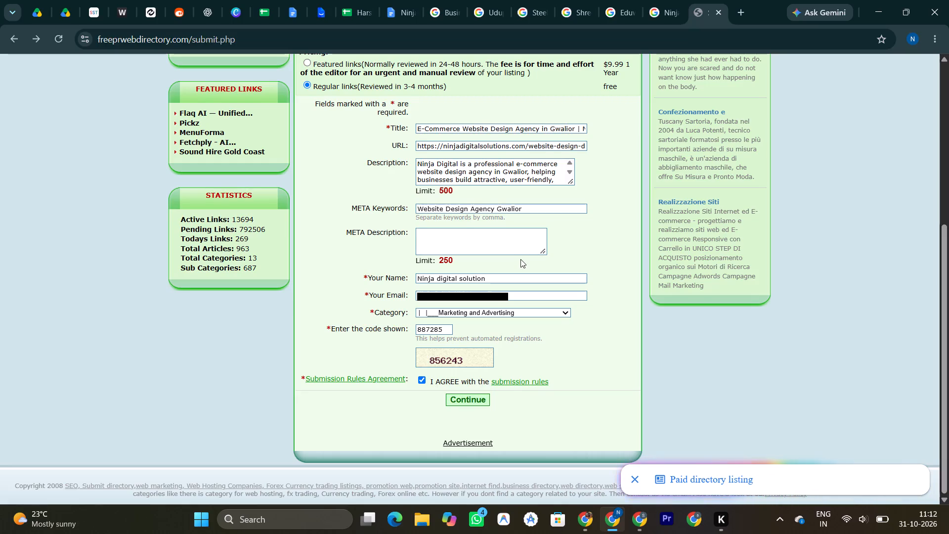
{"action": "scroll", "coordinate": [520, 259], "scroll_direction": "up", "scroll_amount": 3}
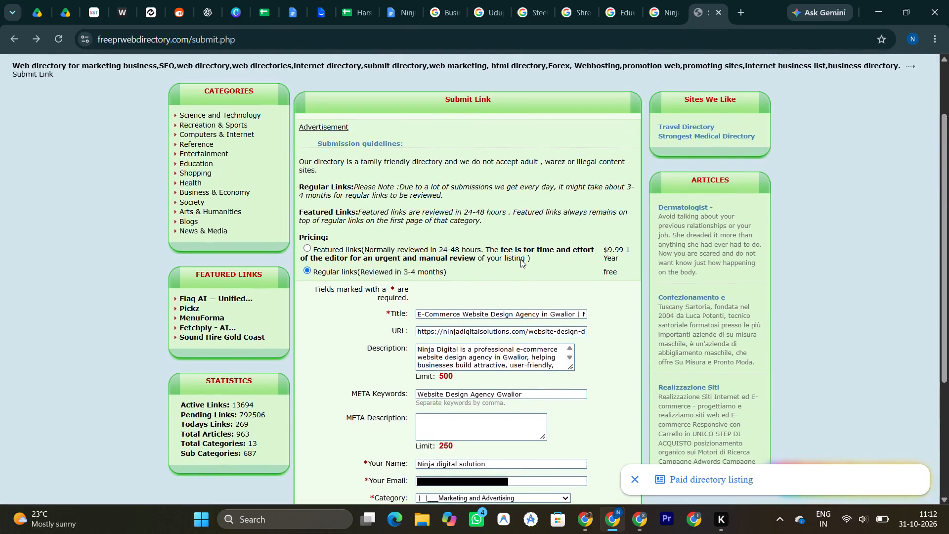
{"action": "scroll", "coordinate": [520, 259], "scroll_direction": "up", "scroll_amount": 3}
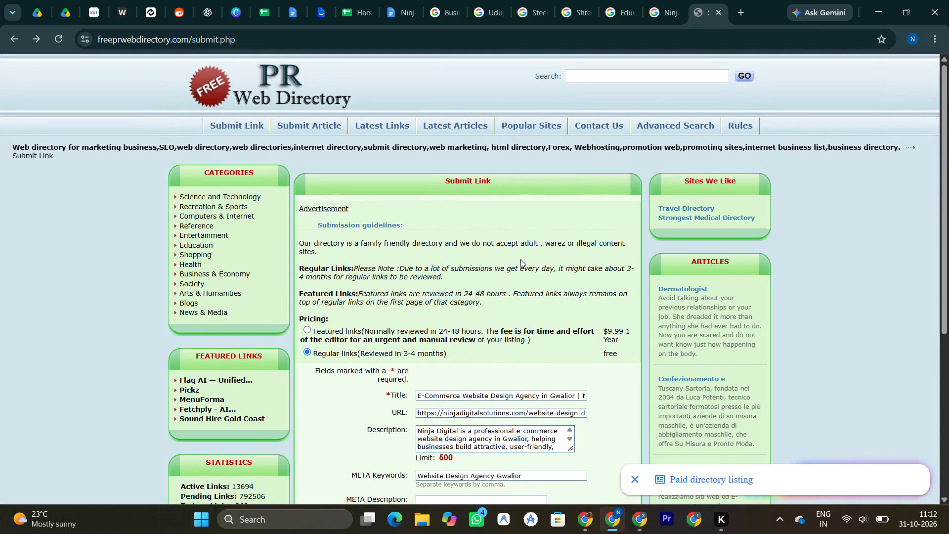
Copy the linkdirectorylistings.org address from the October 2026 rows of Harsh Backlink and load it in a new tab.
{"action": "left_click", "coordinate": [647, 43]}
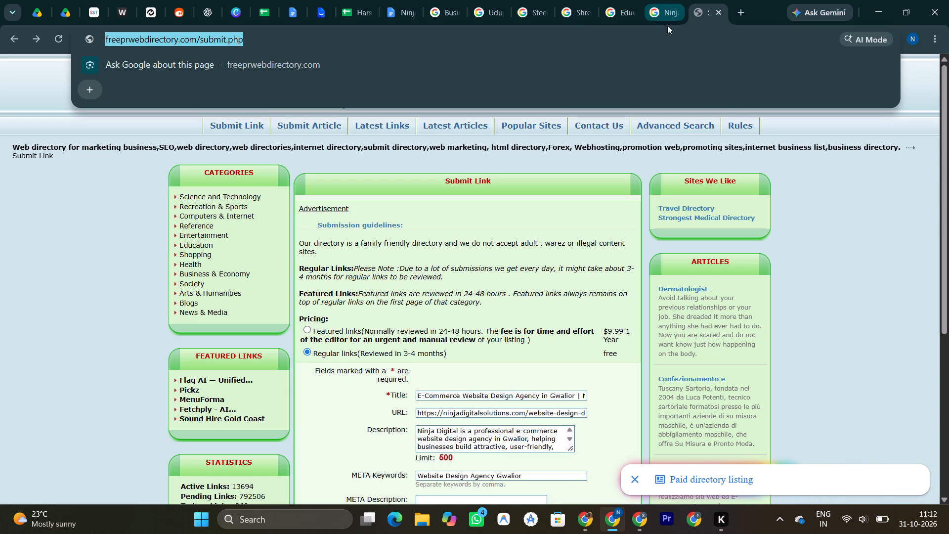
{"action": "left_click", "coordinate": [374, 0]}
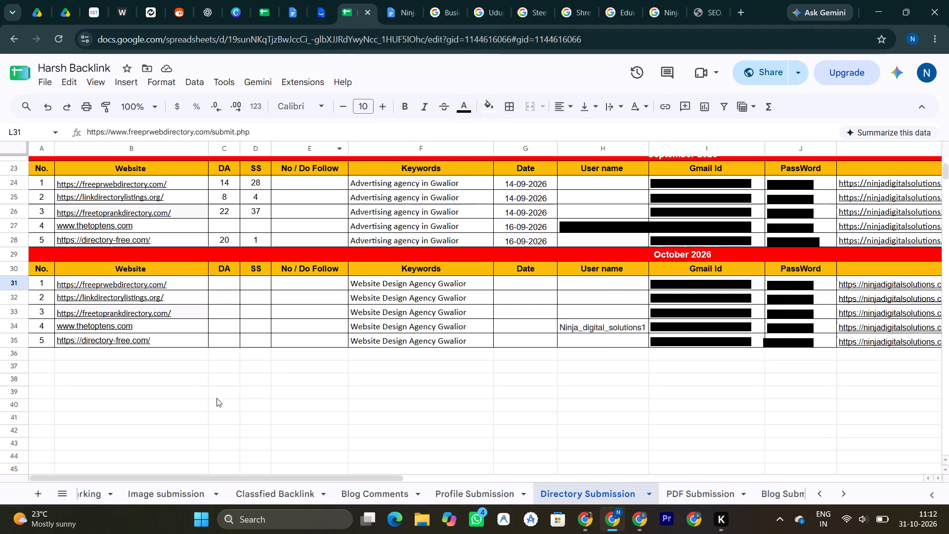
{"action": "left_click", "coordinate": [196, 300]}
{"action": "key", "text": "ctrl+c"}
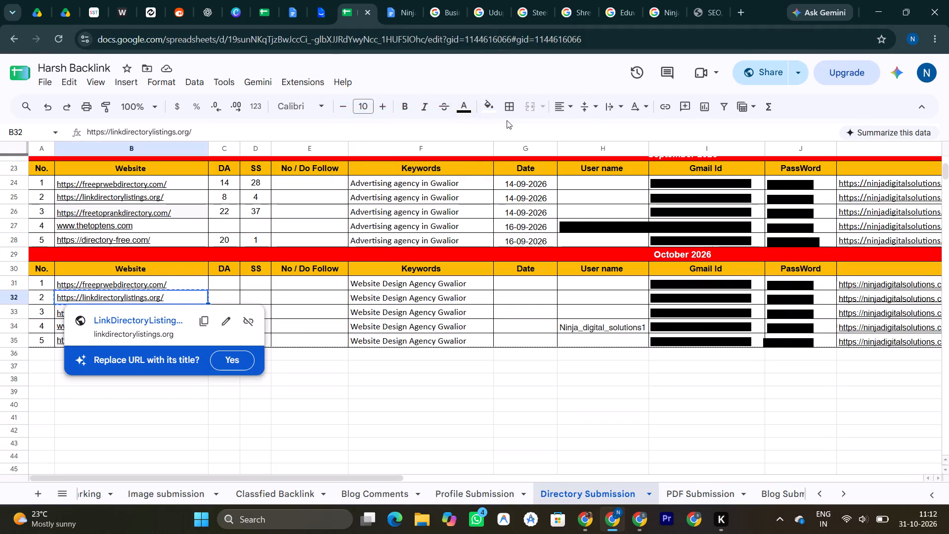
{"action": "left_click", "coordinate": [748, 0]}
{"action": "key", "text": "ctrl+v"}
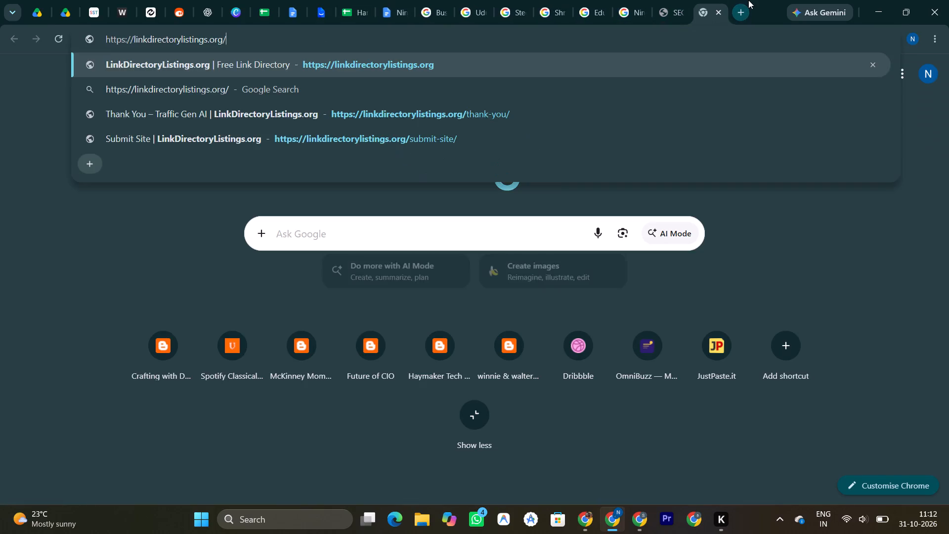
{"action": "key", "text": "Return"}
Close the freeprwebdirectory.com submission tab.
{"action": "left_click", "coordinate": [657, 0]}
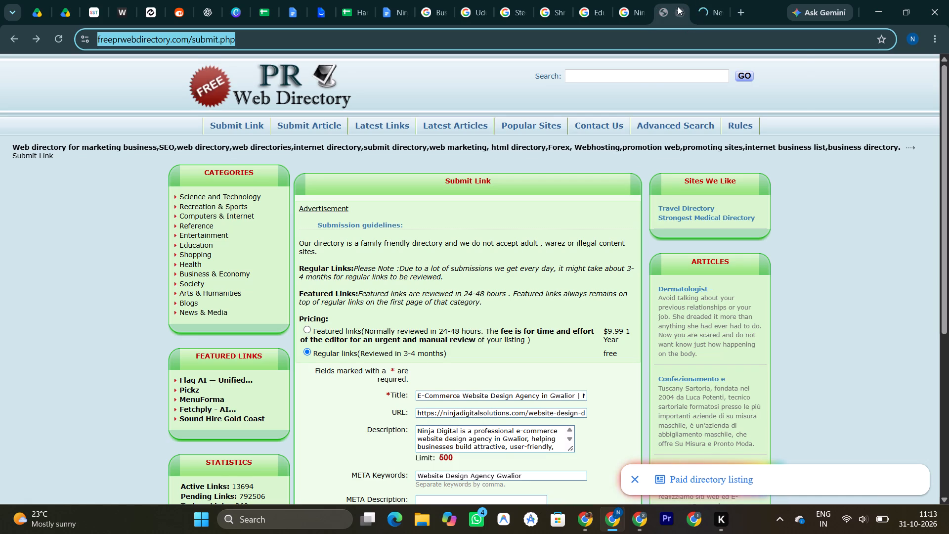
{"action": "left_click", "coordinate": [680, 11]}
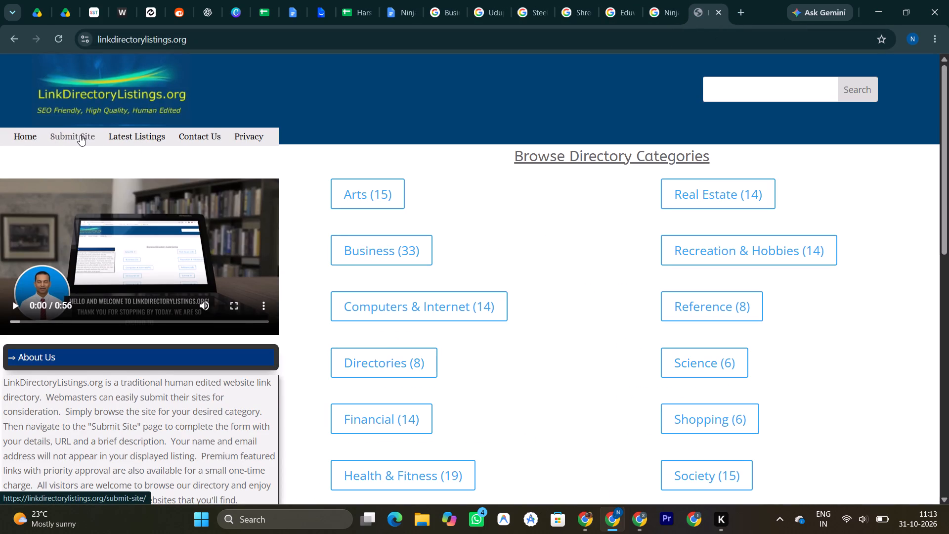
Open the Submit Site page of linkdirectorylistings.org and set the Website Name to Ninja Digital Solution.
{"action": "left_click", "coordinate": [80, 135]}
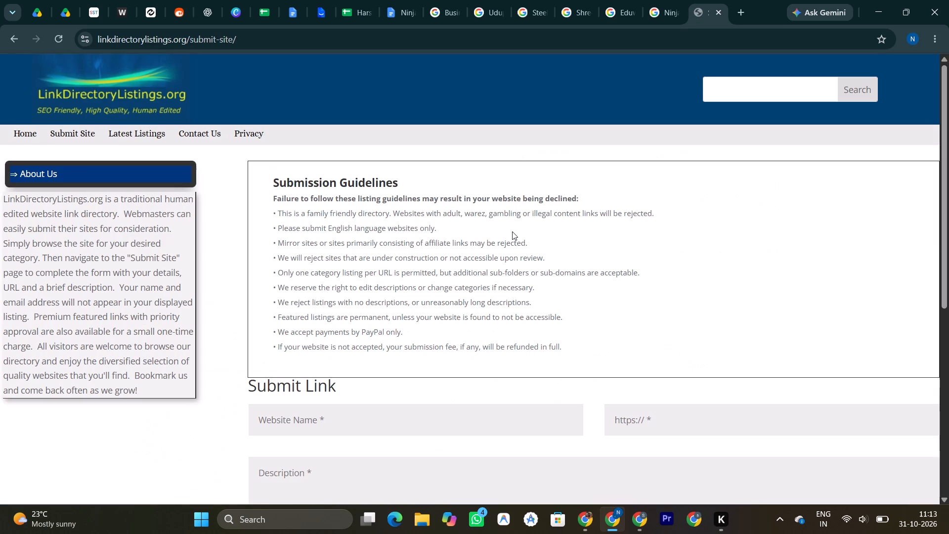
{"action": "scroll", "coordinate": [514, 229], "scroll_direction": "down", "scroll_amount": 4}
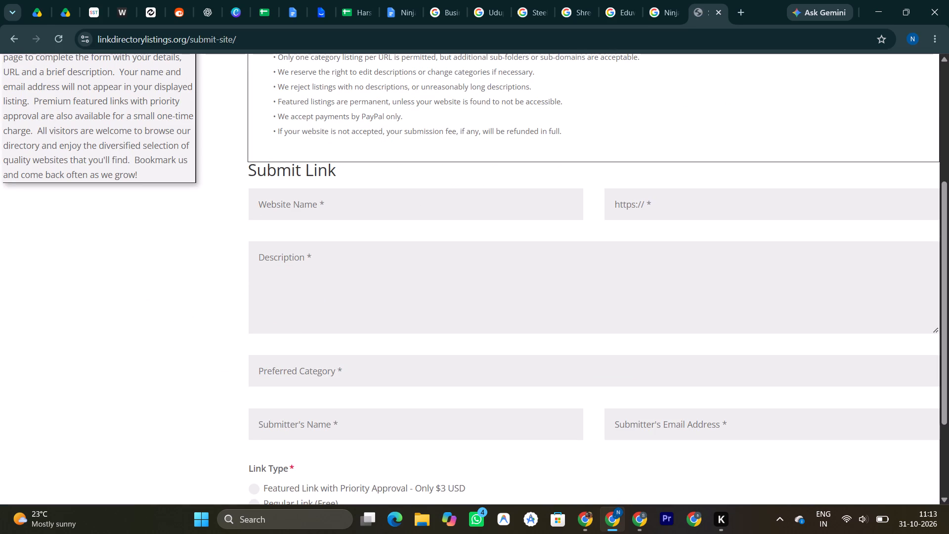
{"action": "left_click", "coordinate": [296, 181]}
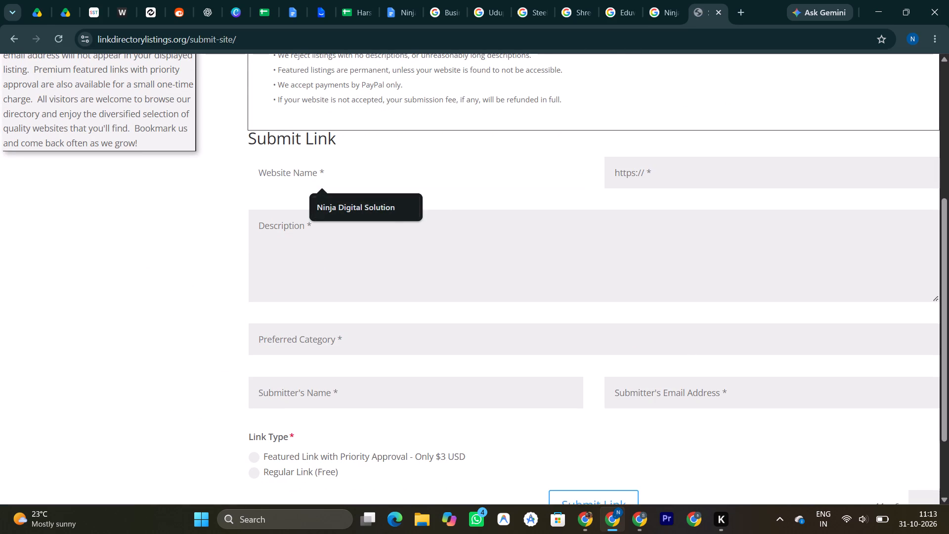
{"action": "left_click", "coordinate": [376, 204]}
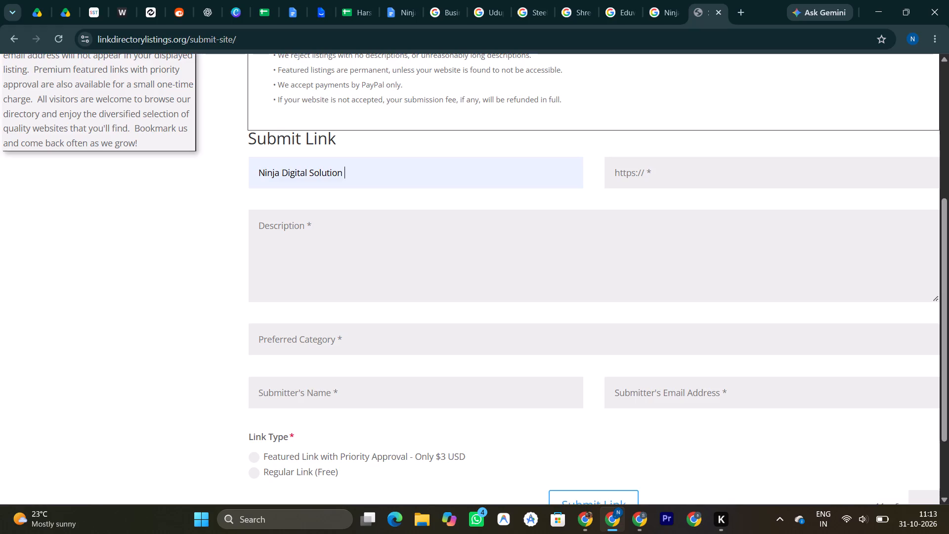
{"action": "left_click", "coordinate": [691, 175]}
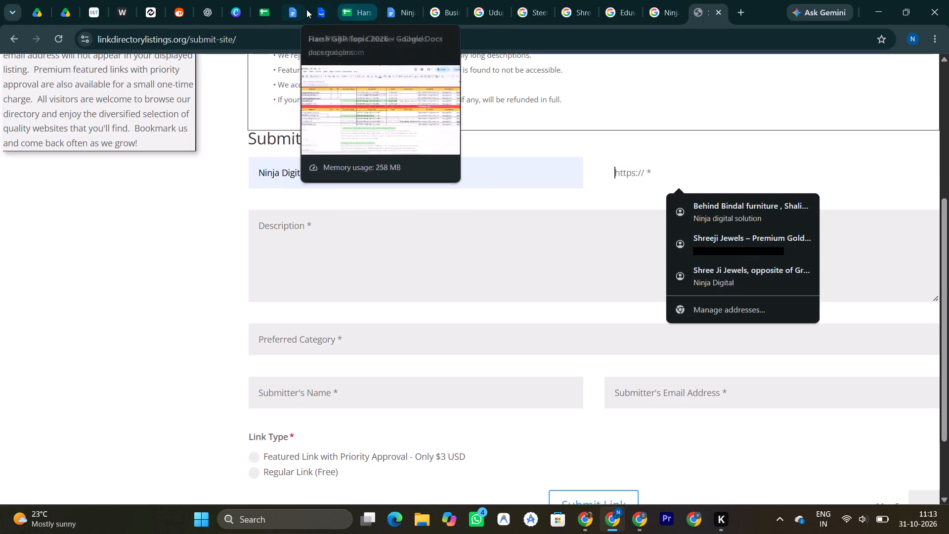
{"action": "left_click", "coordinate": [434, 0]}
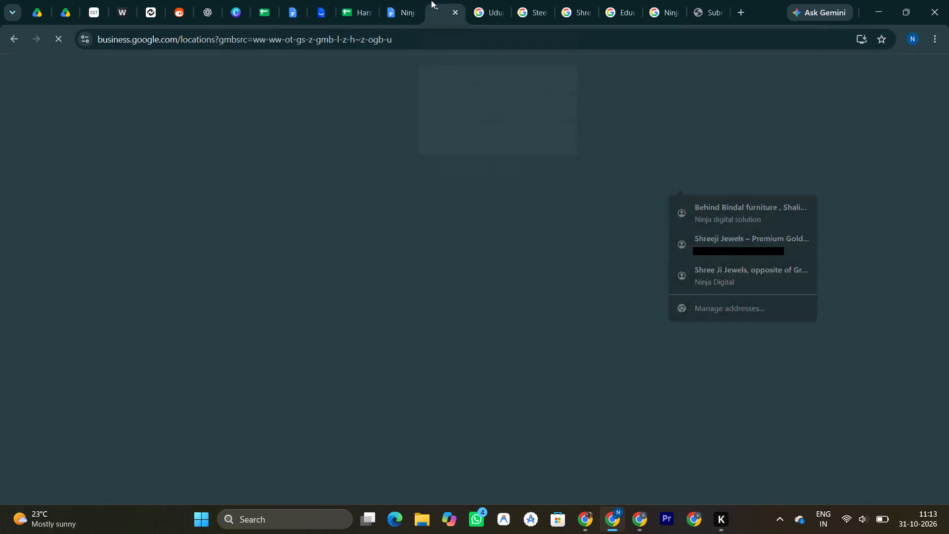
{"action": "left_click", "coordinate": [407, 0]}
{"action": "left_click", "coordinate": [512, 230]}
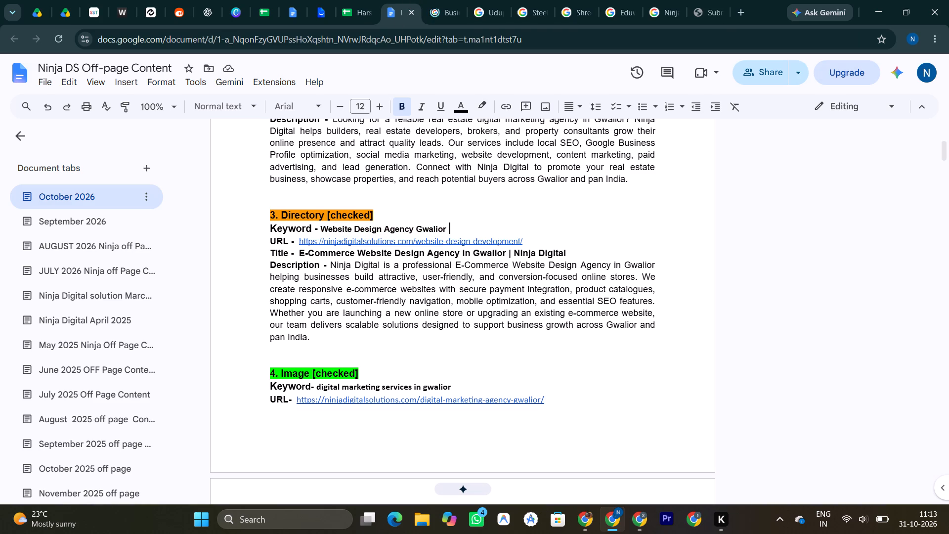
{"action": "left_click_drag", "start_coordinate": [521, 239], "coordinate": [301, 245]}
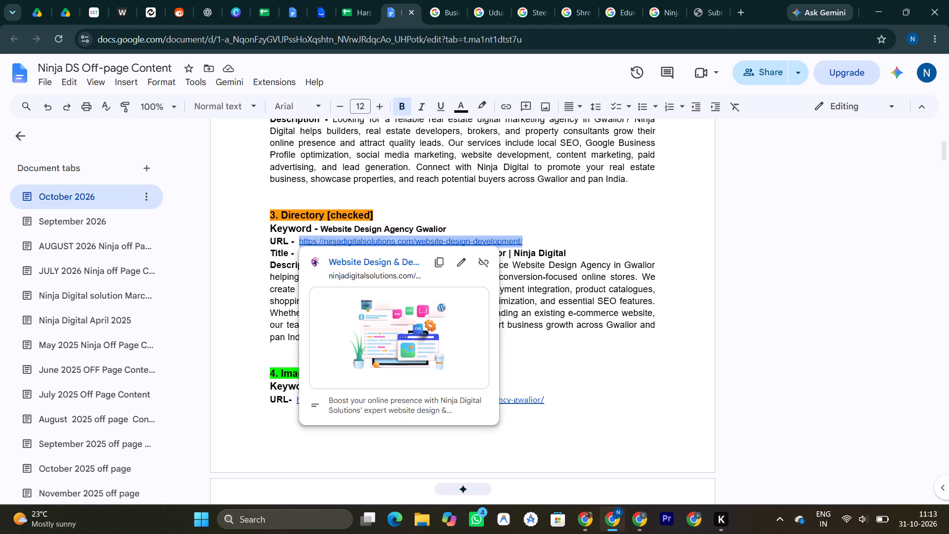
{"action": "left_click_drag", "start_coordinate": [301, 245], "coordinate": [299, 244]}
{"action": "key", "text": "ctrl+c"}
{"action": "left_click", "coordinate": [690, 0]}
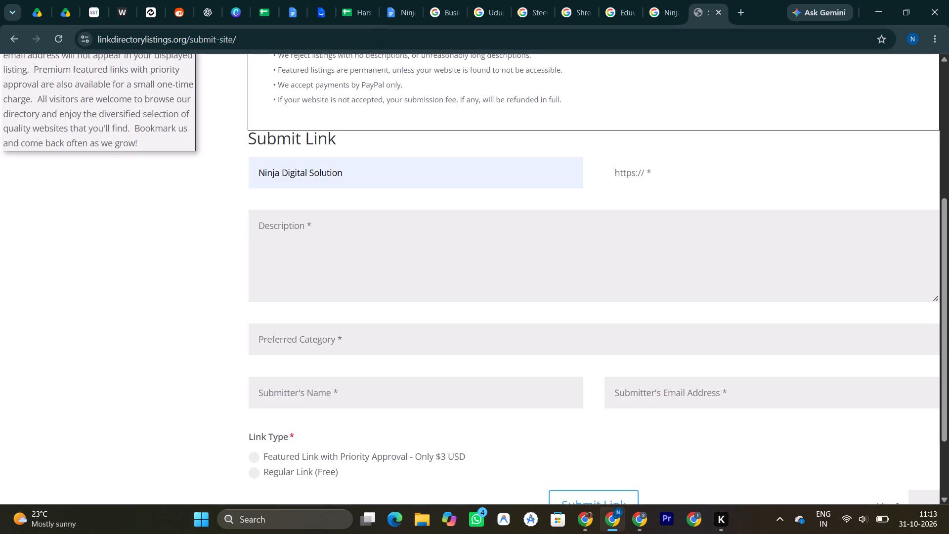
{"action": "key", "text": "ctrl+v"}
Copy the E-Commerce Website Design Agency description from the Off-page Content document's Directory section into the form's Description field.
{"action": "left_click", "coordinate": [354, 237]}
{"action": "left_click", "coordinate": [398, 0]}
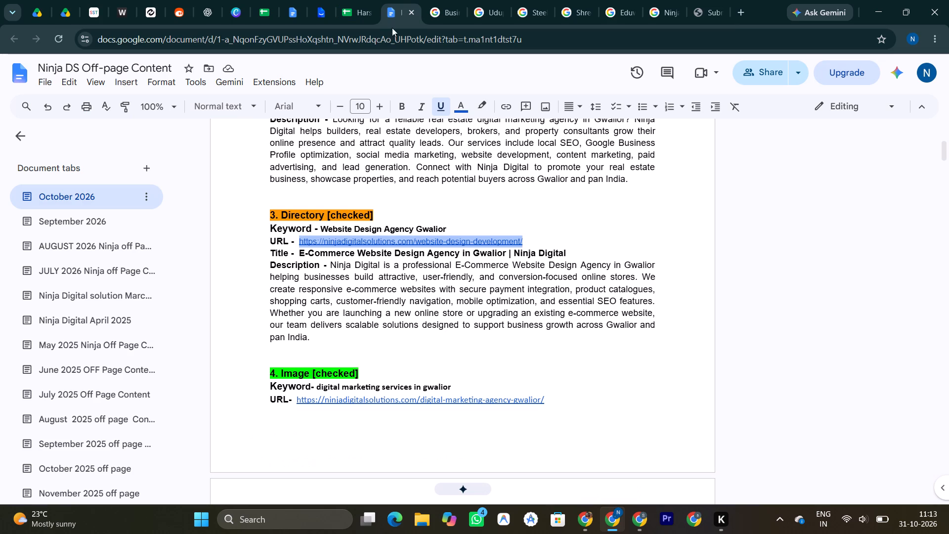
{"action": "left_click_drag", "start_coordinate": [332, 268], "coordinate": [352, 332]}
{"action": "key", "text": "ctrl+c"}
{"action": "left_click", "coordinate": [724, 0]}
{"action": "key", "text": "ctrl+v"}
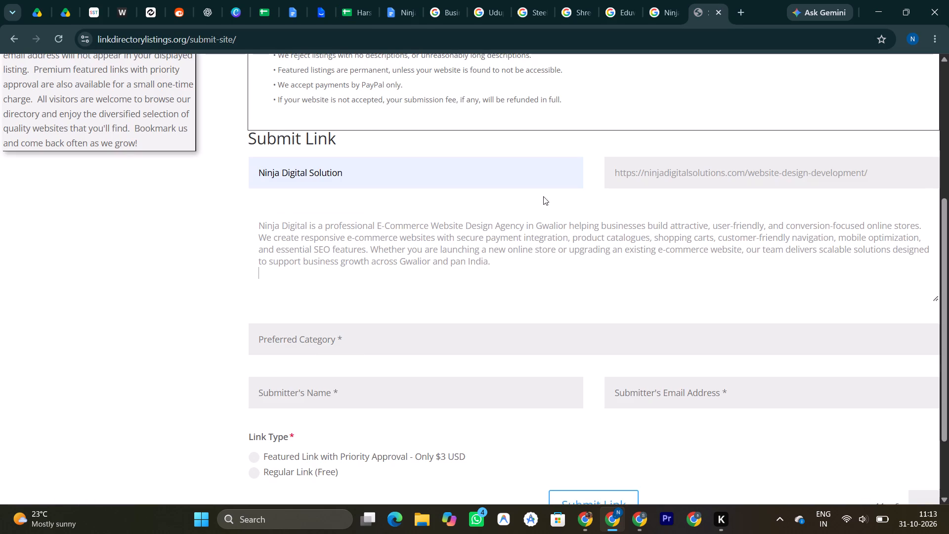
Set the Preferred Category to Digital Marketing Agency and fill the submitter's name and email with the saved Ninja digital solution details.
{"action": "scroll", "coordinate": [396, 256], "scroll_direction": "down", "scroll_amount": 2}
{"action": "left_click", "coordinate": [355, 244]}
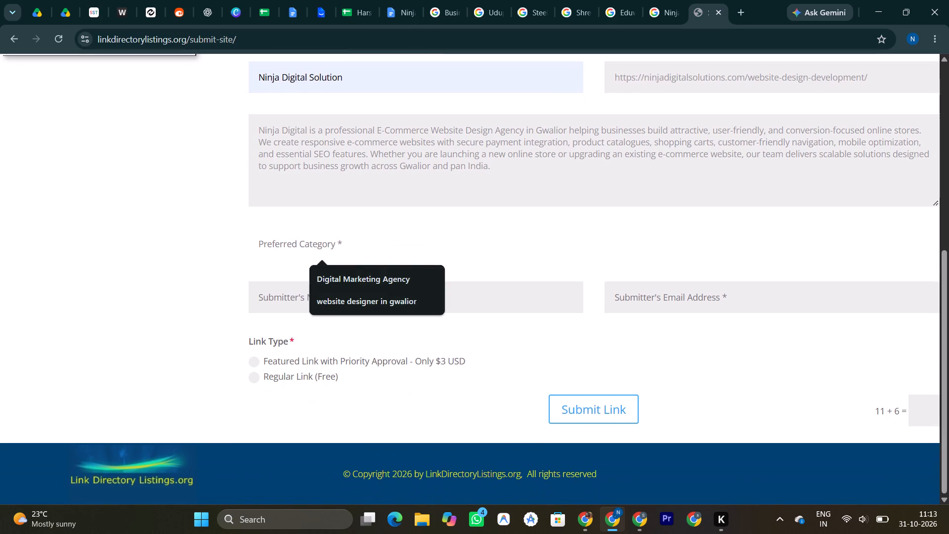
{"action": "left_click", "coordinate": [374, 278]}
{"action": "scroll", "coordinate": [455, 197], "scroll_direction": "down", "scroll_amount": 1}
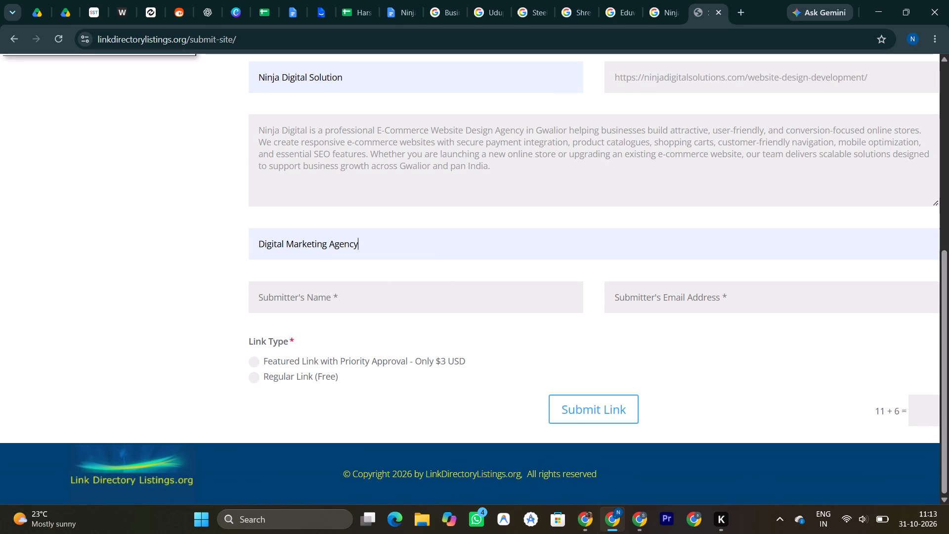
{"action": "left_click", "coordinate": [373, 296]}
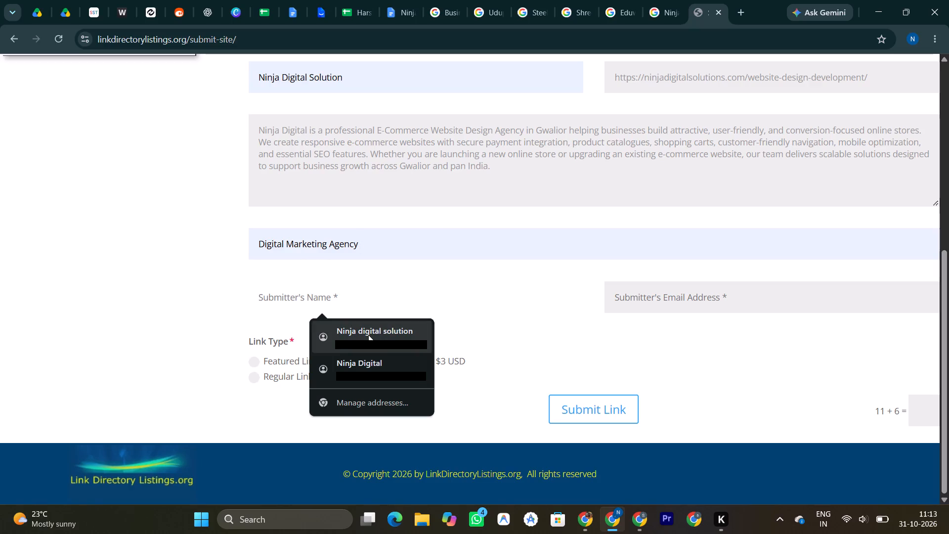
{"action": "left_click", "coordinate": [368, 335]}
{"action": "scroll", "coordinate": [505, 234], "scroll_direction": "down", "scroll_amount": 2}
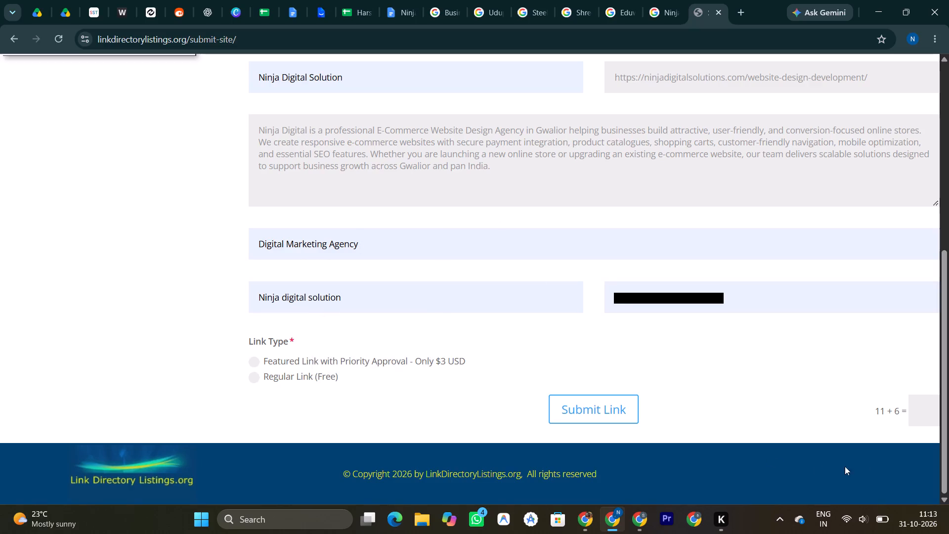
Answer the sum check with 17, choose Regular Link (Free), confirm the Free long-waiting-period option, and submit the link.
{"action": "left_click", "coordinate": [937, 403]}
{"action": "type", "text": "17"}
{"action": "left_click", "coordinate": [257, 374]}
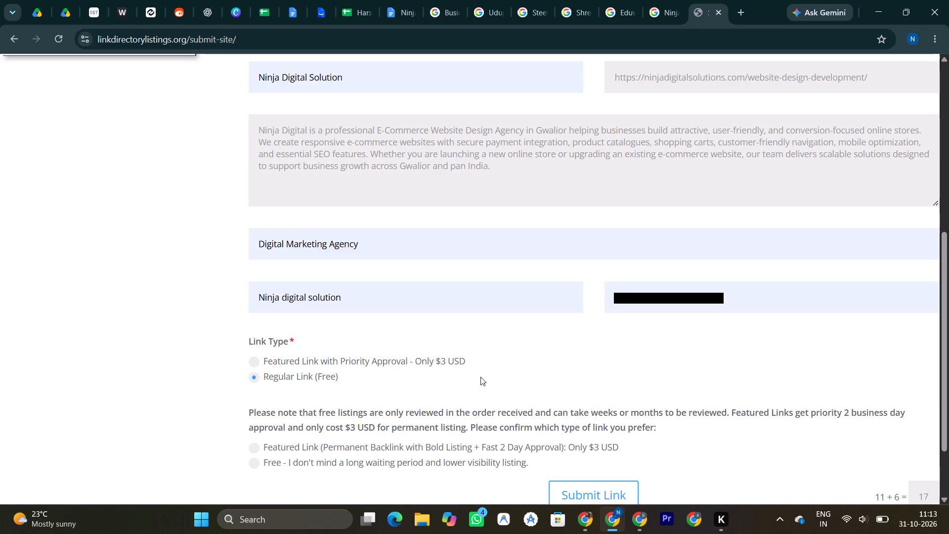
{"action": "scroll", "coordinate": [471, 335], "scroll_direction": "down", "scroll_amount": 3}
{"action": "left_click", "coordinate": [259, 364]}
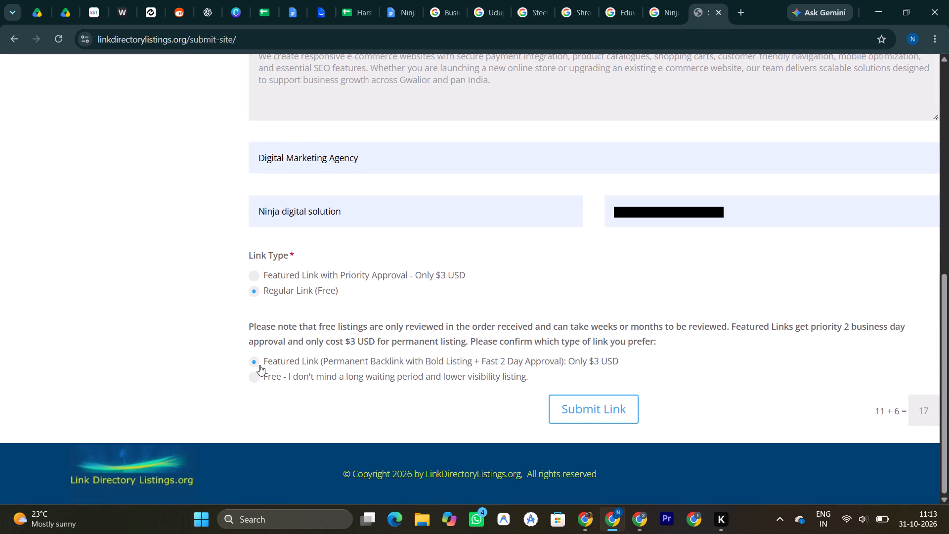
{"action": "left_click", "coordinate": [256, 379]}
{"action": "left_click", "coordinate": [594, 405]}
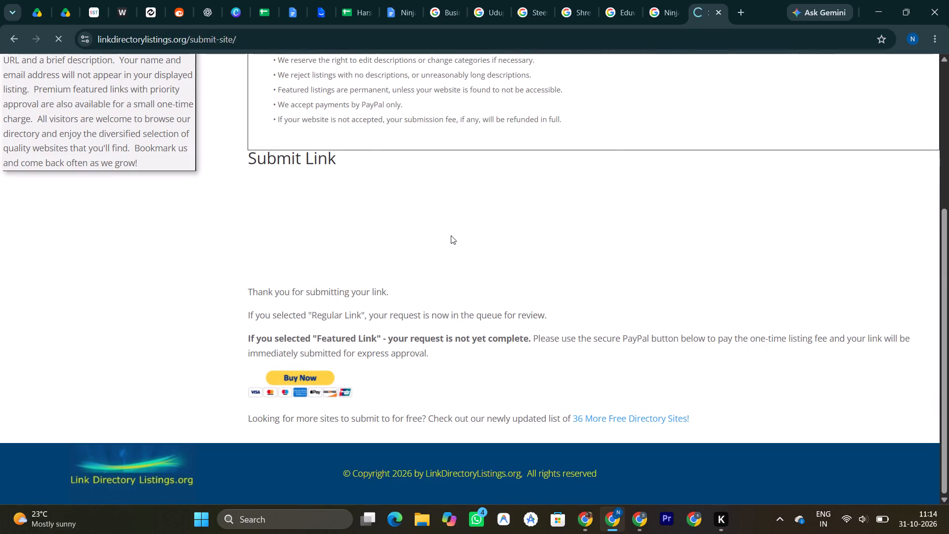
Copy the address of the linkdirectorylistings.org thank-you page.
{"action": "scroll", "coordinate": [450, 234], "scroll_direction": "up", "scroll_amount": 4}
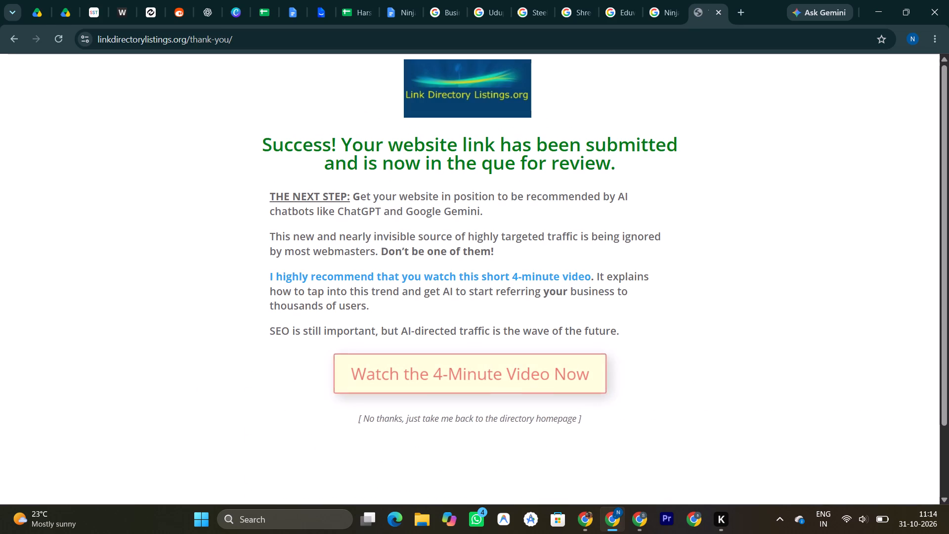
{"action": "left_click", "coordinate": [542, 30]}
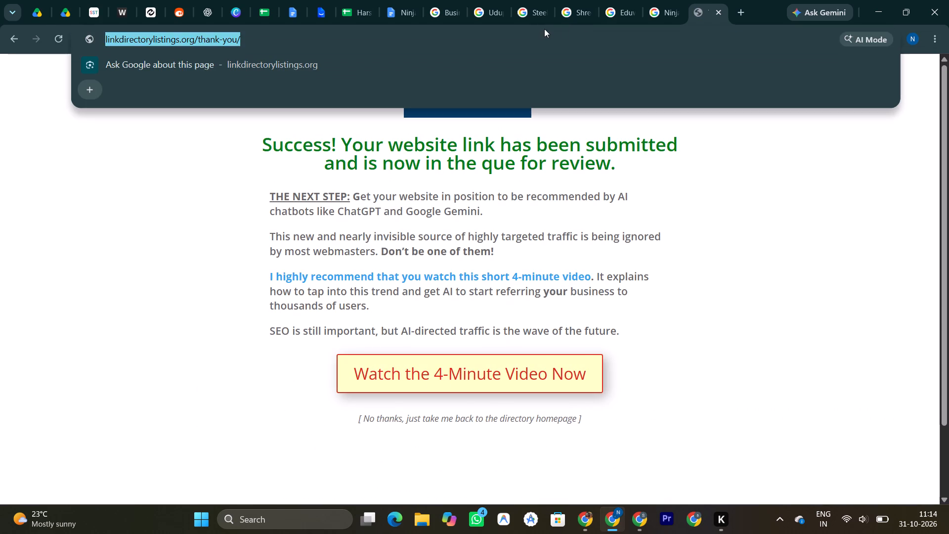
{"action": "triple_click", "coordinate": [586, 31]}
{"action": "key", "text": "ctrl+c"}
{"action": "left_click", "coordinate": [720, 214]}
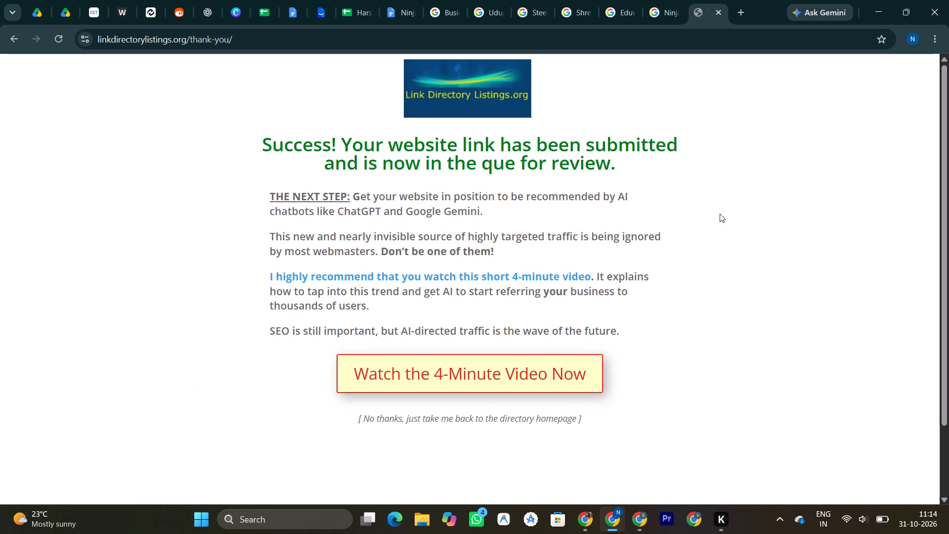
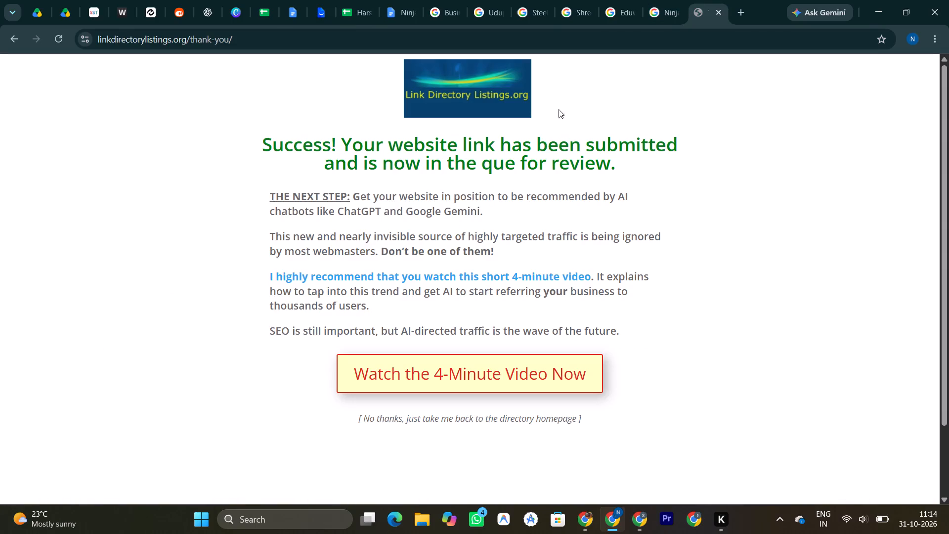
Record the linkdirectorylistings.org thank-you page address as the Backlink Url of October 2026 row 2 in the Harsh Backlink spreadsheet.
{"action": "left_click", "coordinate": [543, 39]}
{"action": "triple_click", "coordinate": [593, 35]}
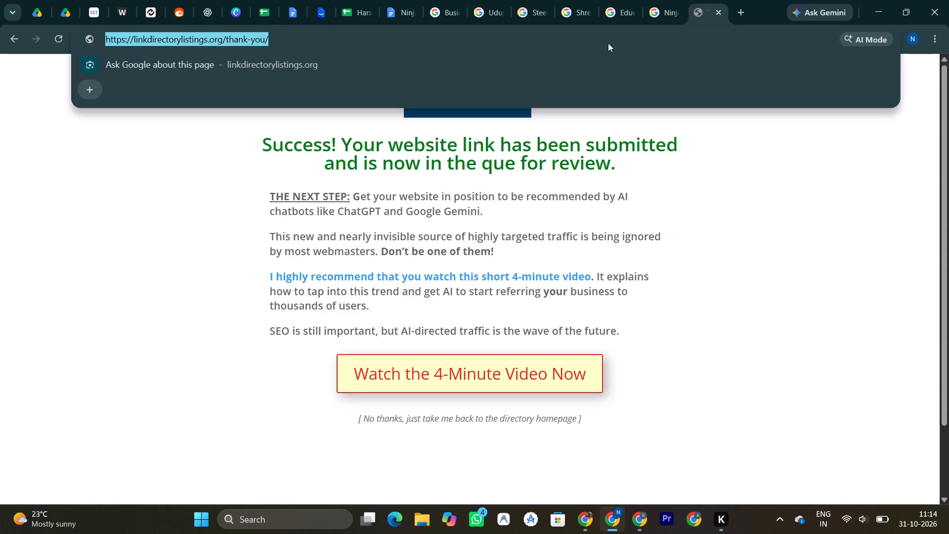
{"action": "key", "text": "ctrl+c"}
{"action": "left_click", "coordinate": [358, 0]}
{"action": "left_click_drag", "start_coordinate": [371, 474], "coordinate": [377, 474]}
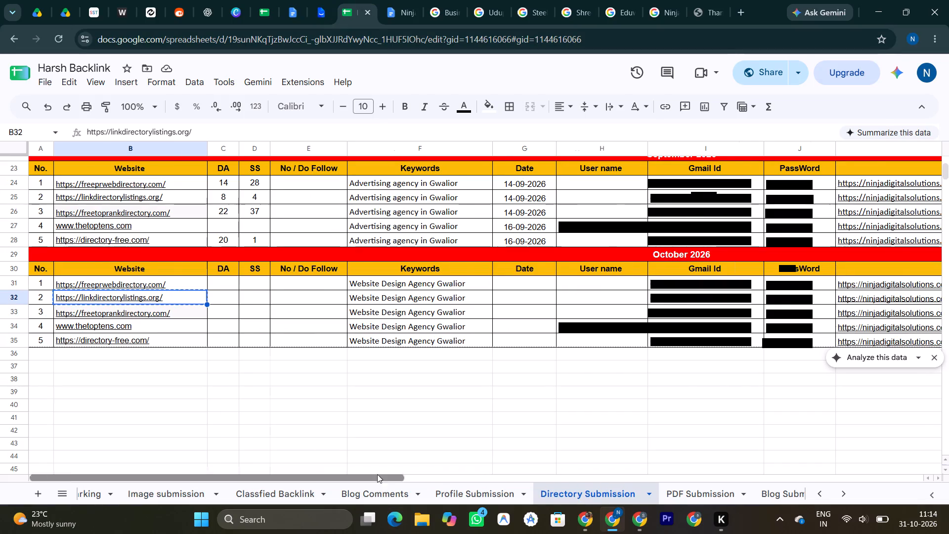
{"action": "left_click_drag", "start_coordinate": [377, 474], "coordinate": [569, 459]}
{"action": "left_click", "coordinate": [608, 296]}
{"action": "left_click", "coordinate": [637, 295]}
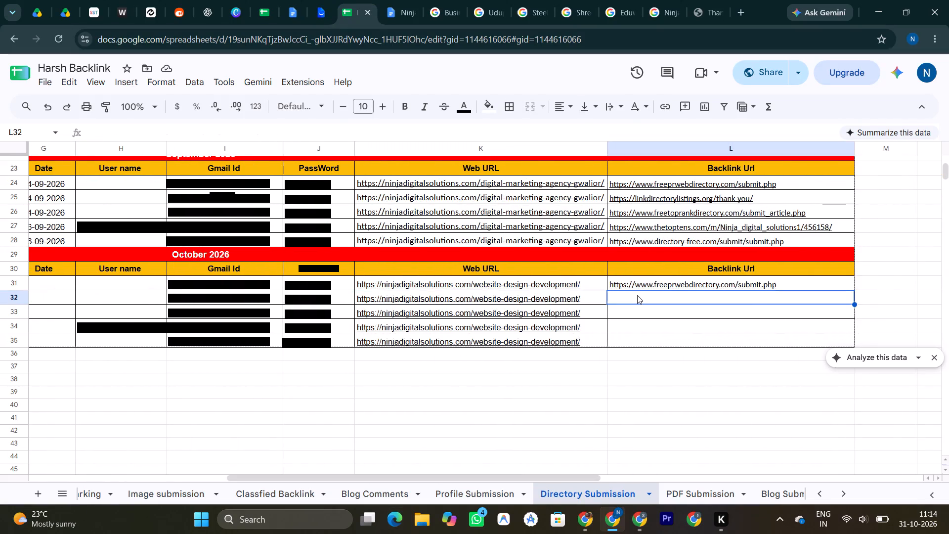
{"action": "key", "text": "ctrl+v"}
Copy the freetoprankdirectory.com address from October 2026 row 3 of the spreadsheet and open the site in a new tab.
{"action": "left_click_drag", "start_coordinate": [557, 475], "coordinate": [258, 472]}
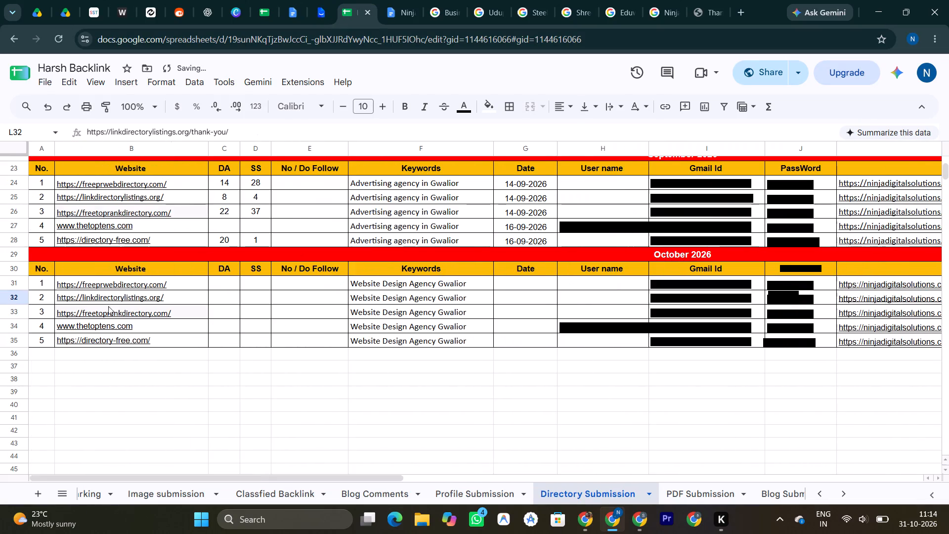
{"action": "left_click", "coordinate": [189, 313]}
{"action": "key", "text": "ctrl+c"}
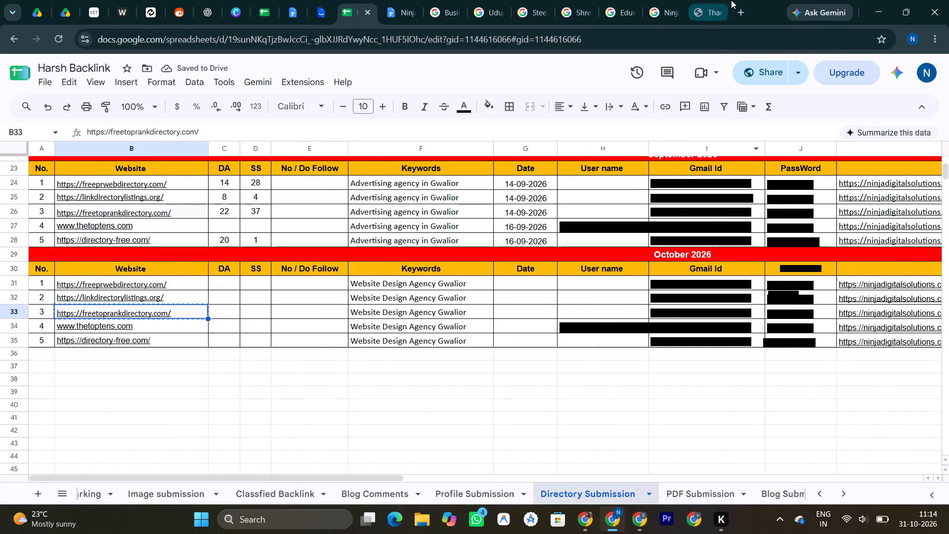
{"action": "left_click", "coordinate": [731, 0]}
{"action": "left_click", "coordinate": [738, 5]}
{"action": "key", "text": "ctrl+v"}
{"action": "key", "text": "Return"}
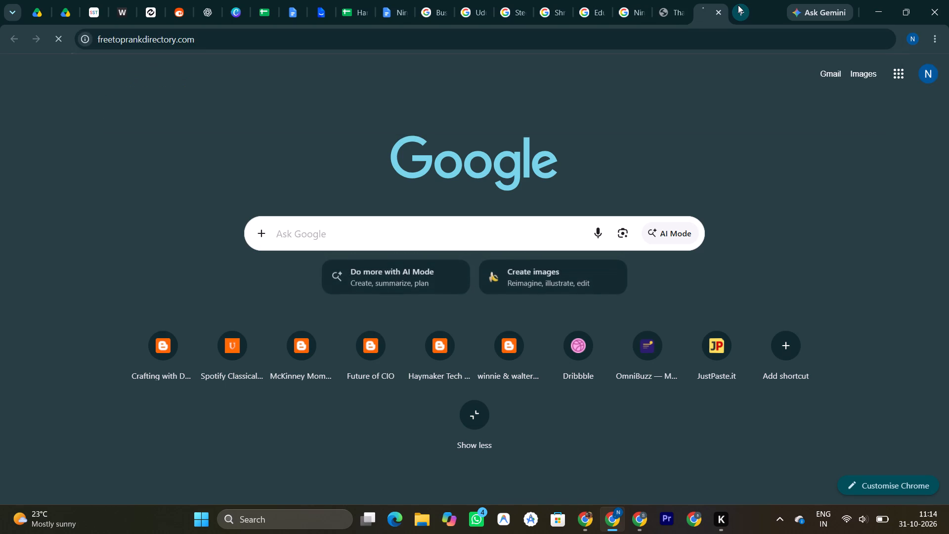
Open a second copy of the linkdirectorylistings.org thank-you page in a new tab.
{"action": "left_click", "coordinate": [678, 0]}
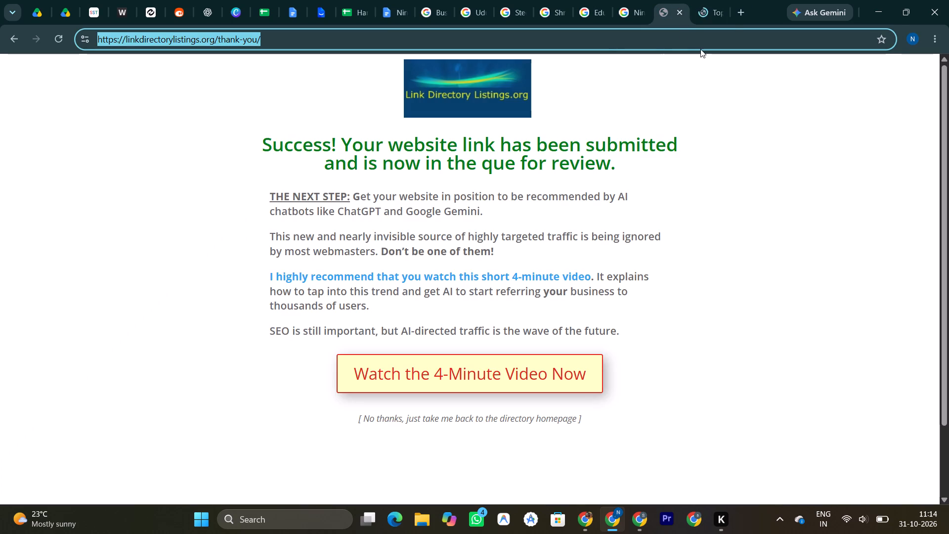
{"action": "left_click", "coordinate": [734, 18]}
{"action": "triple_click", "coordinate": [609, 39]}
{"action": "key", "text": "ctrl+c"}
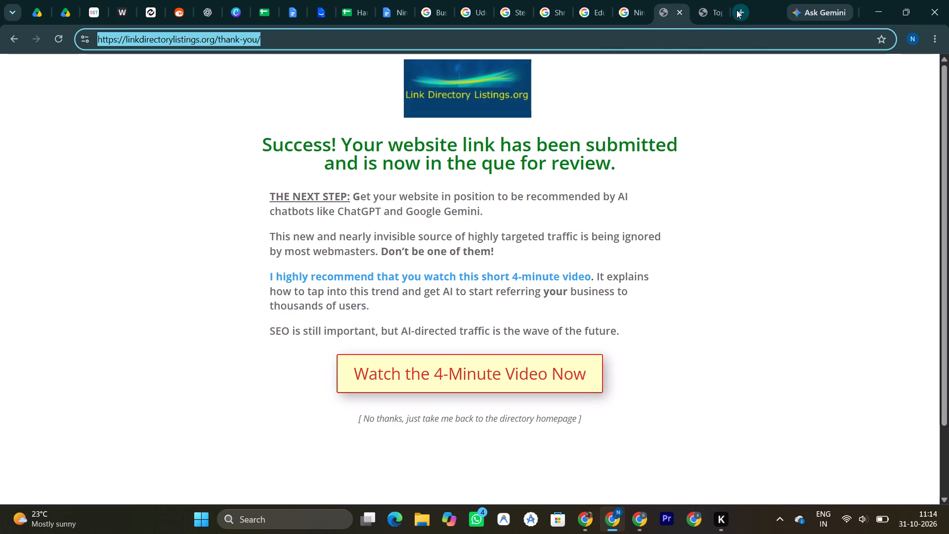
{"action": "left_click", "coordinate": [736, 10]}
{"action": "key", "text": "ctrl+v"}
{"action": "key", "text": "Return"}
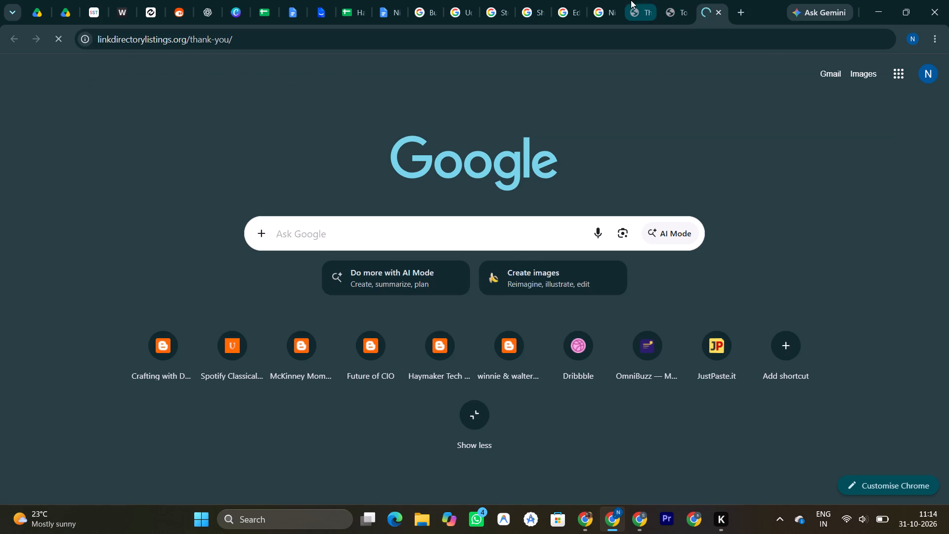
Open the Top Rank Directory link submission form and choose the free Regular links pricing.
{"action": "left_click", "coordinate": [674, 0]}
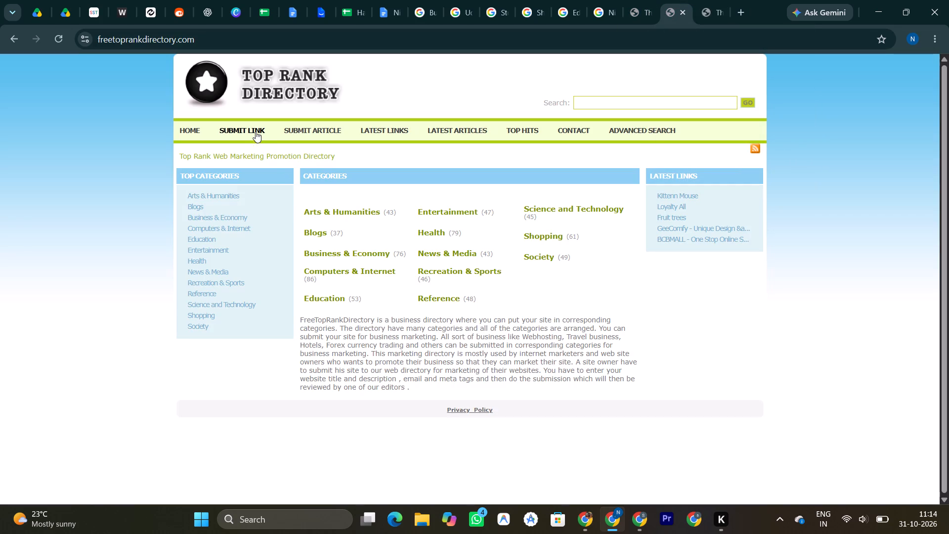
{"action": "left_click", "coordinate": [255, 130]}
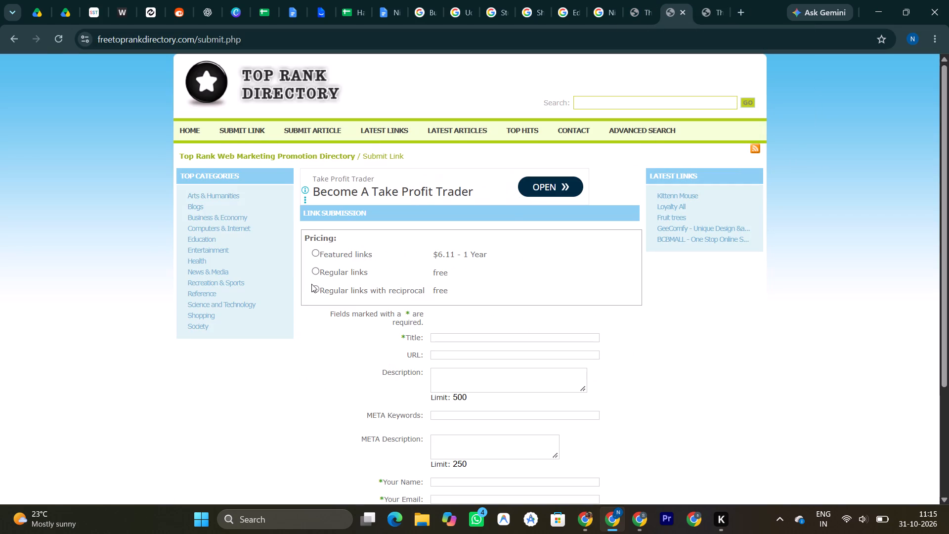
{"action": "left_click", "coordinate": [315, 268]}
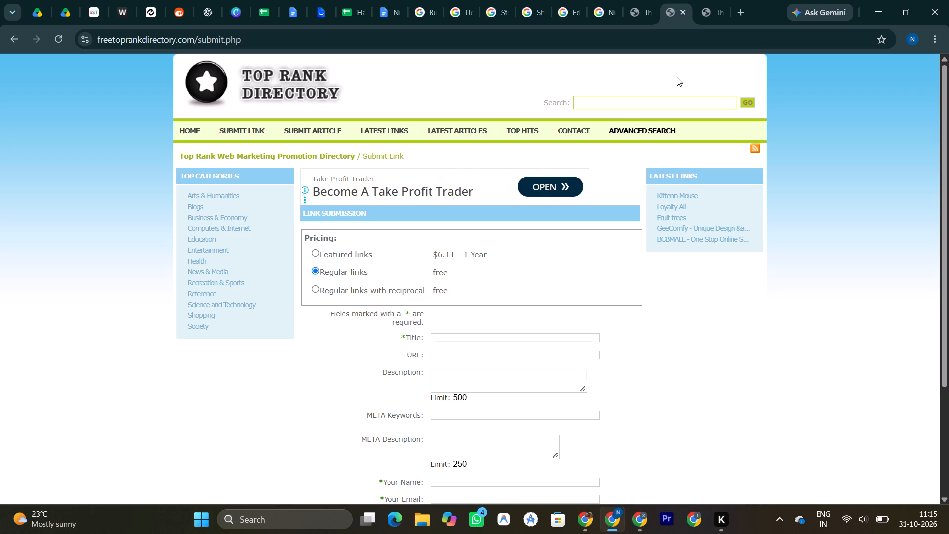
Close both linkdirectorylistings.org thank-you page tabs and return to the Top Rank Directory form.
{"action": "left_click", "coordinate": [705, 0]}
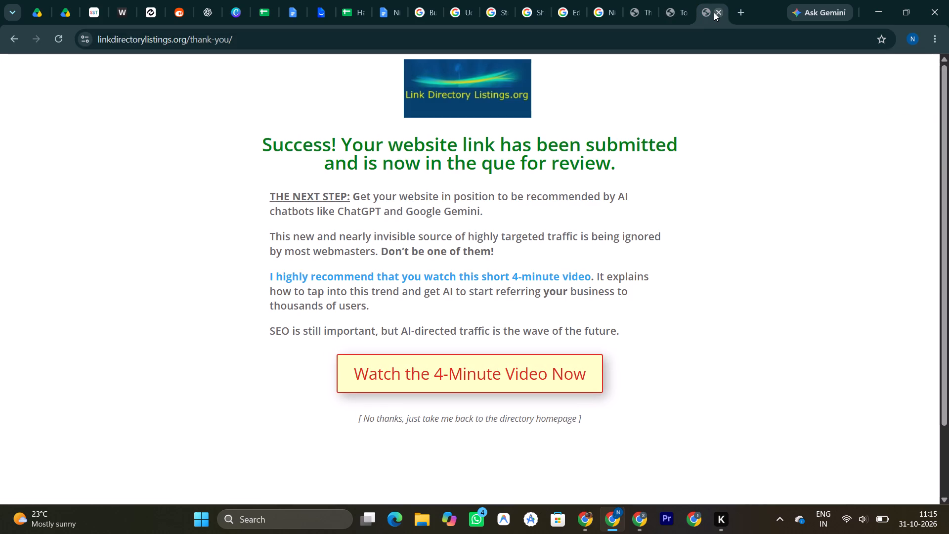
{"action": "left_click", "coordinate": [714, 12]}
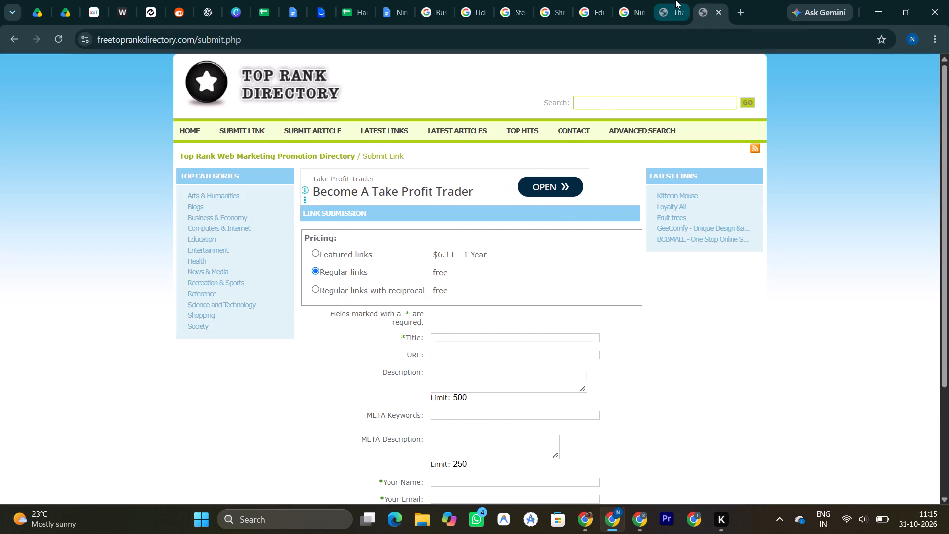
{"action": "left_click", "coordinate": [675, 0]}
{"action": "left_click", "coordinate": [680, 10]}
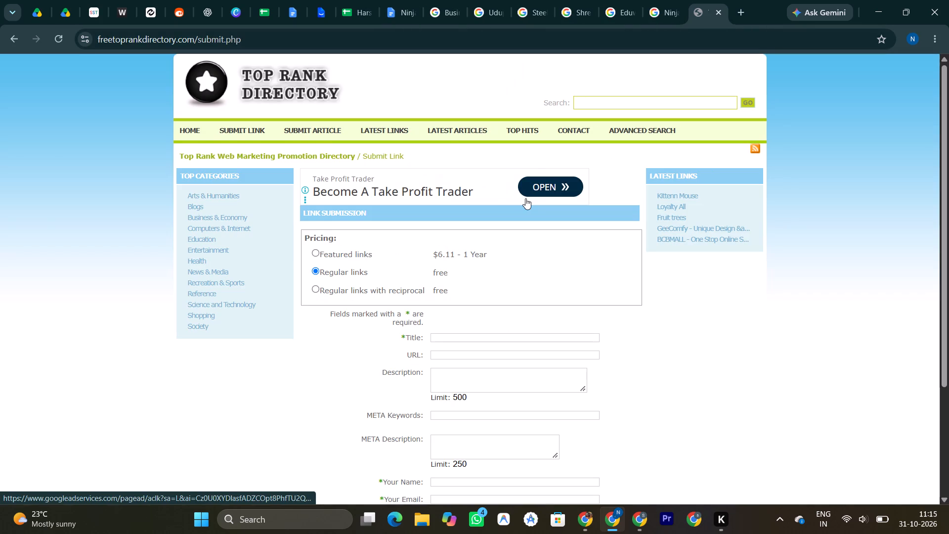
Fill the form's Title with "E-Commerce Website Design Agency in Gwalior | Ninja Digital" from the Off-page Content document's Directory section.
{"action": "scroll", "coordinate": [520, 224], "scroll_direction": "down", "scroll_amount": 2}
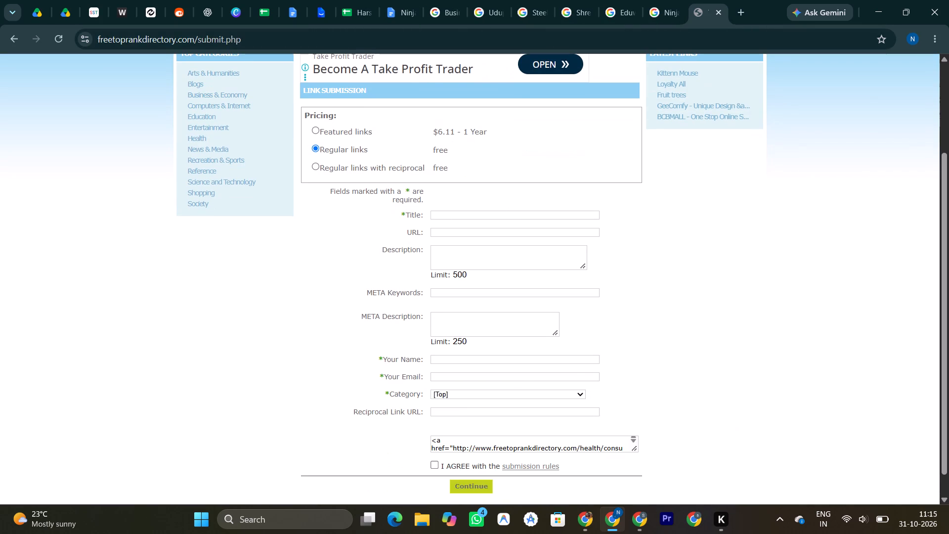
{"action": "left_click", "coordinate": [447, 212]}
{"action": "left_click", "coordinate": [391, 0]}
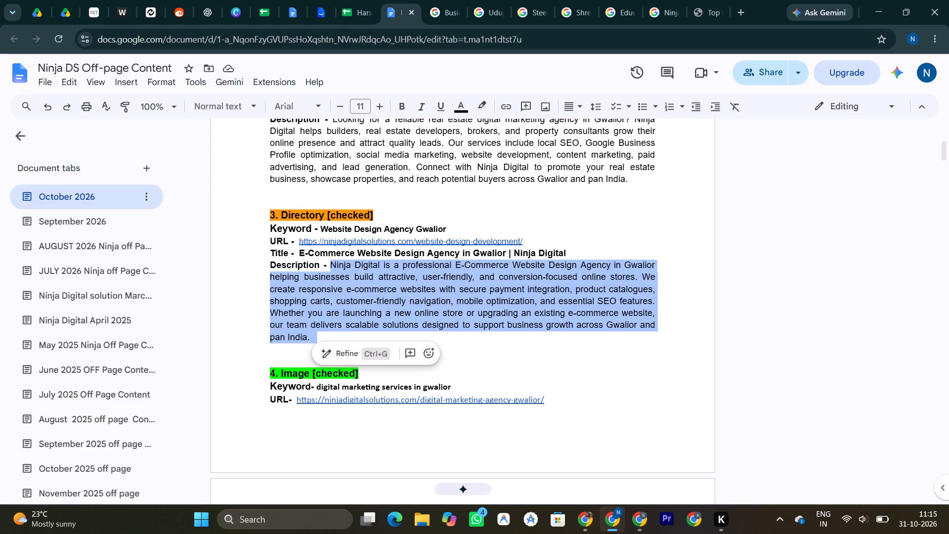
{"action": "left_click_drag", "start_coordinate": [565, 254], "coordinate": [344, 254]}
{"action": "left_click_drag", "start_coordinate": [565, 253], "coordinate": [468, 265]}
{"action": "left_click", "coordinate": [571, 259]}
{"action": "left_click_drag", "start_coordinate": [567, 253], "coordinate": [307, 258]}
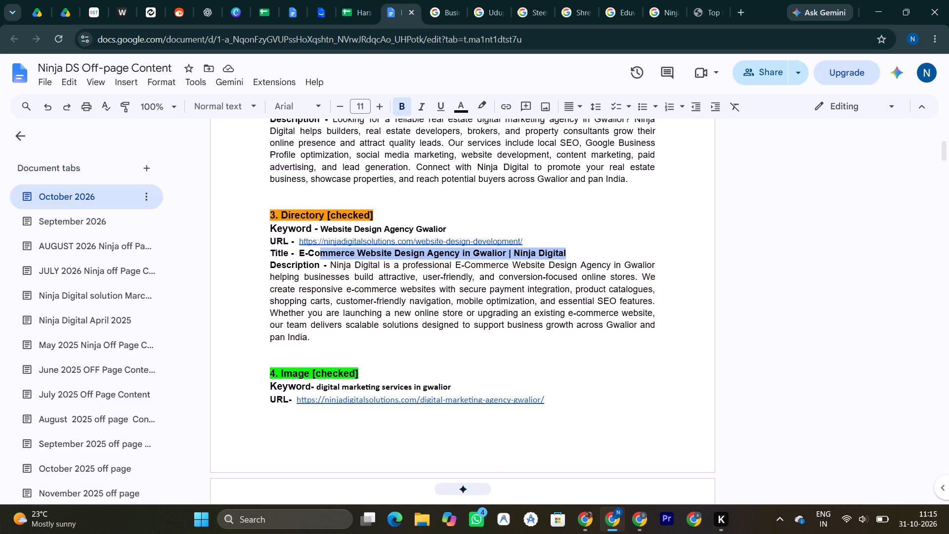
{"action": "left_click_drag", "start_coordinate": [307, 258], "coordinate": [302, 256]}
{"action": "key", "text": "ctrl+c"}
{"action": "left_click", "coordinate": [708, 8]}
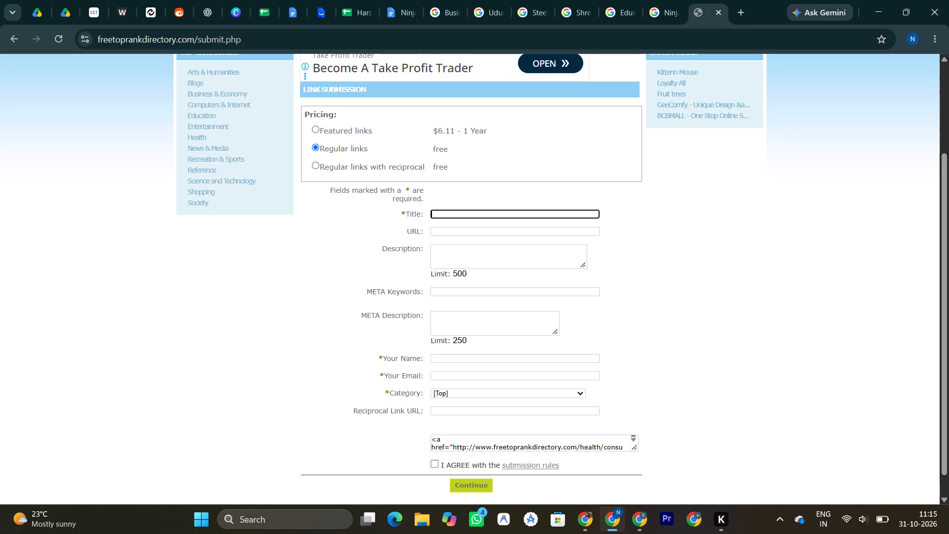
{"action": "key", "text": "ctrl+v"}
{"action": "left_click", "coordinate": [457, 231]}
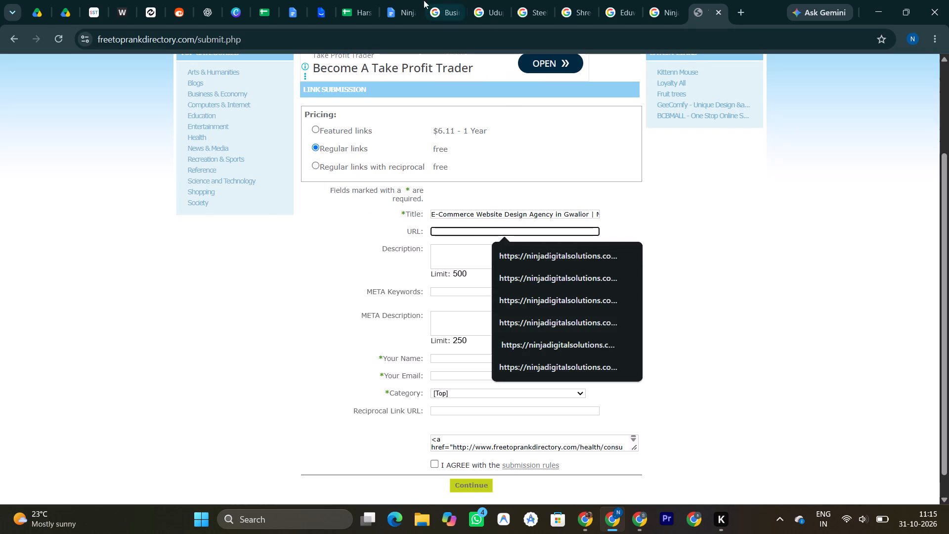
{"action": "left_click", "coordinate": [397, 0]}
{"action": "left_click_drag", "start_coordinate": [524, 237], "coordinate": [443, 247]}
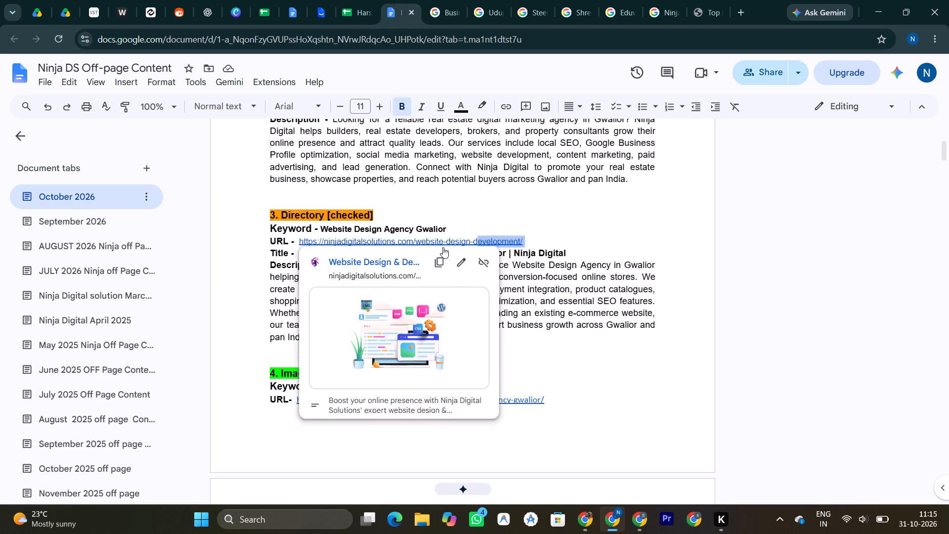
{"action": "left_click_drag", "start_coordinate": [443, 247], "coordinate": [301, 244]}
{"action": "key", "text": "ctrl+c"}
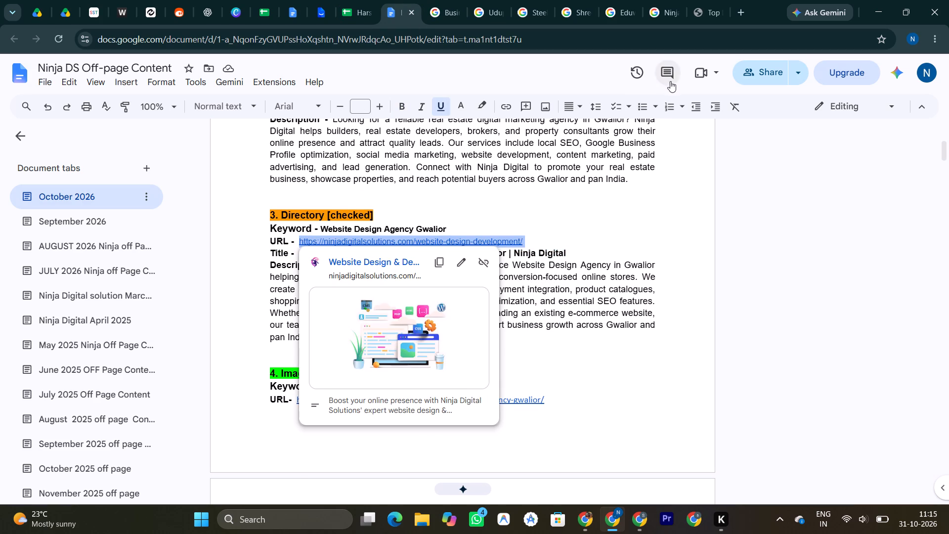
{"action": "left_click", "coordinate": [708, 0]}
{"action": "key", "text": "ctrl+v"}
{"action": "left_click", "coordinate": [438, 238]}
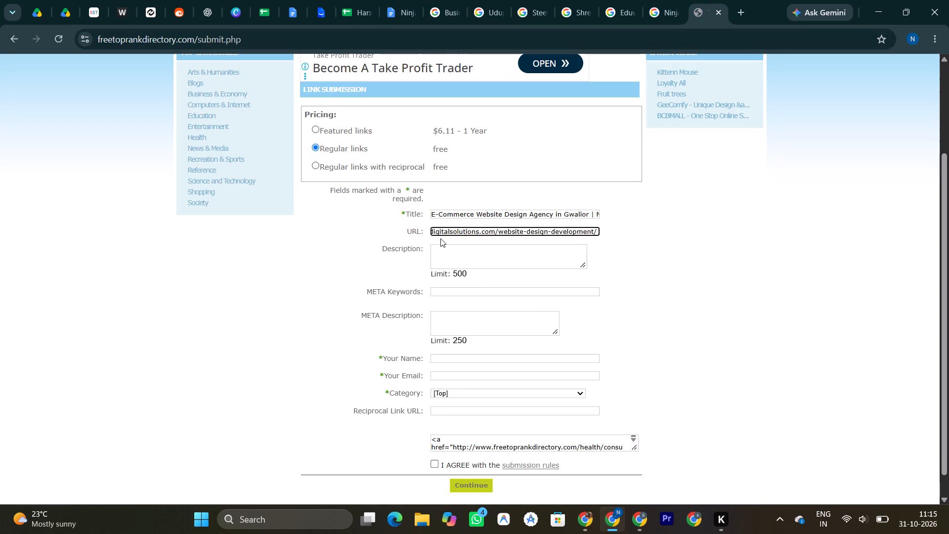
{"action": "left_click", "coordinate": [446, 253]}
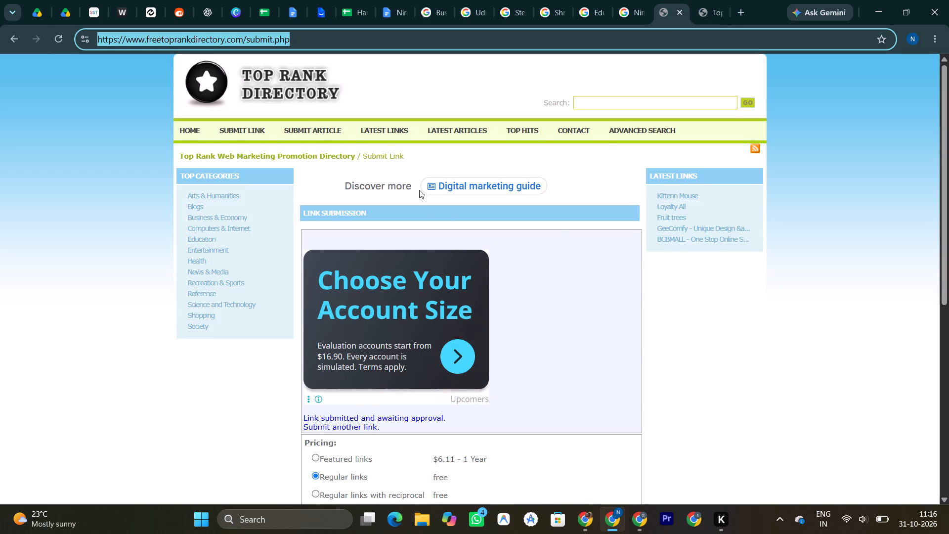
{"action": "scroll", "coordinate": [408, 188], "scroll_direction": "down", "scroll_amount": 3}
{"action": "scroll", "coordinate": [615, 173], "scroll_direction": "up", "scroll_amount": 4}
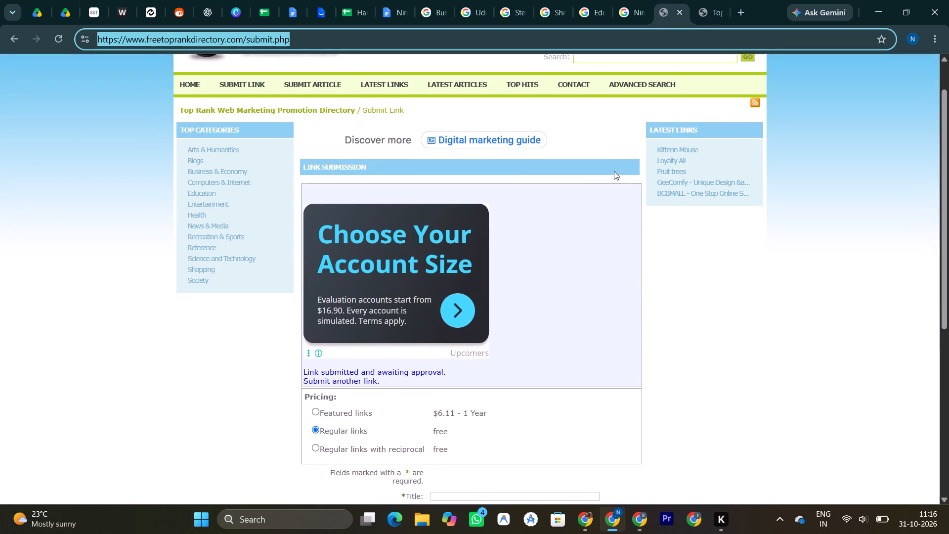
{"action": "scroll", "coordinate": [614, 171], "scroll_direction": "up", "scroll_amount": 1}
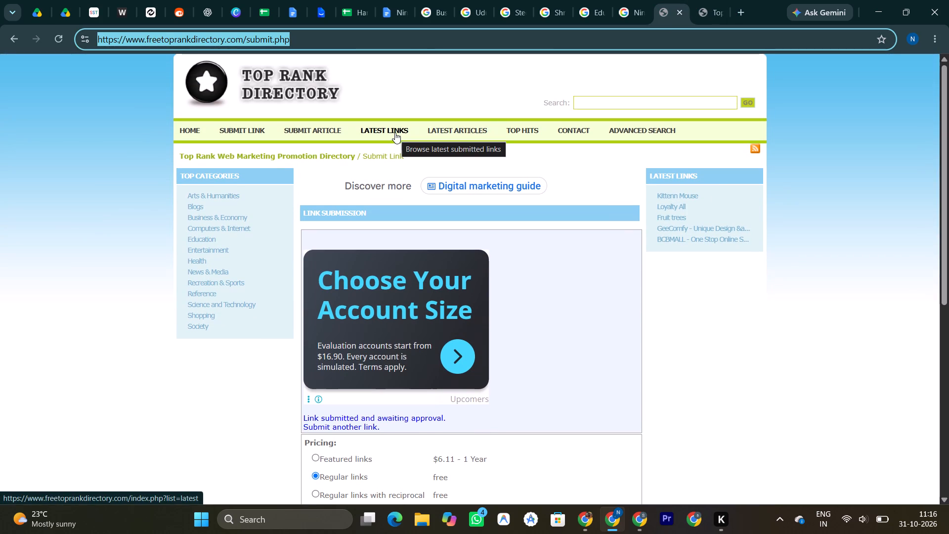
{"action": "left_click", "coordinate": [363, 0]}
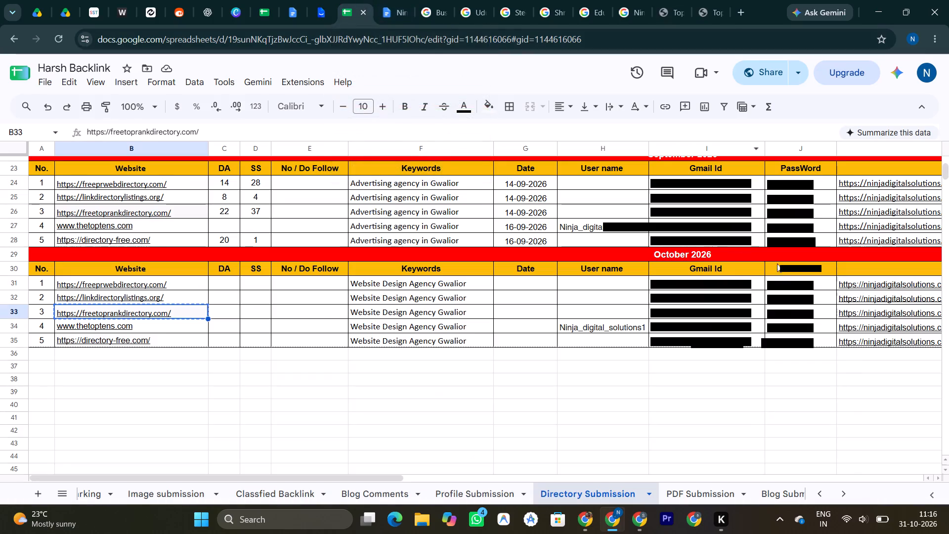
{"action": "left_click_drag", "start_coordinate": [396, 475], "coordinate": [426, 468]}
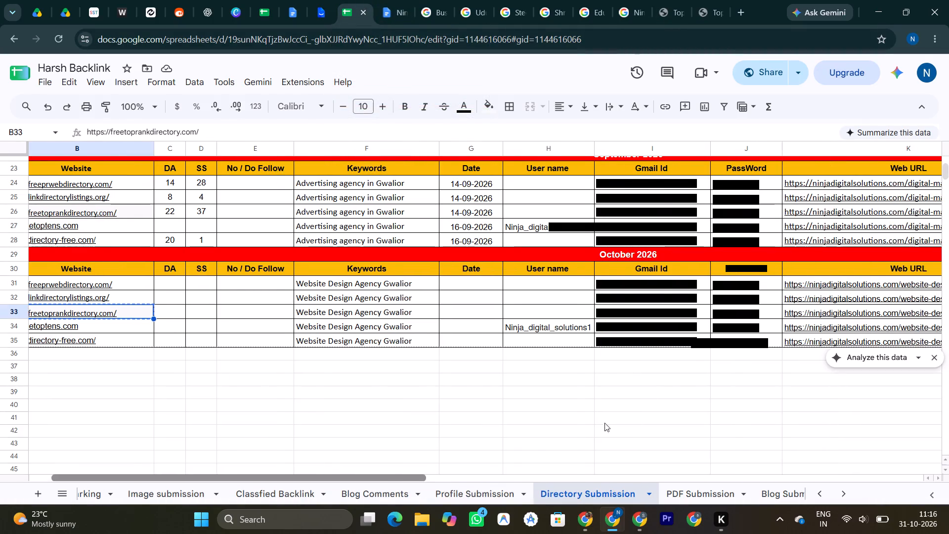
{"action": "left_click_drag", "start_coordinate": [424, 479], "coordinate": [630, 472]}
{"action": "left_click", "coordinate": [597, 310]}
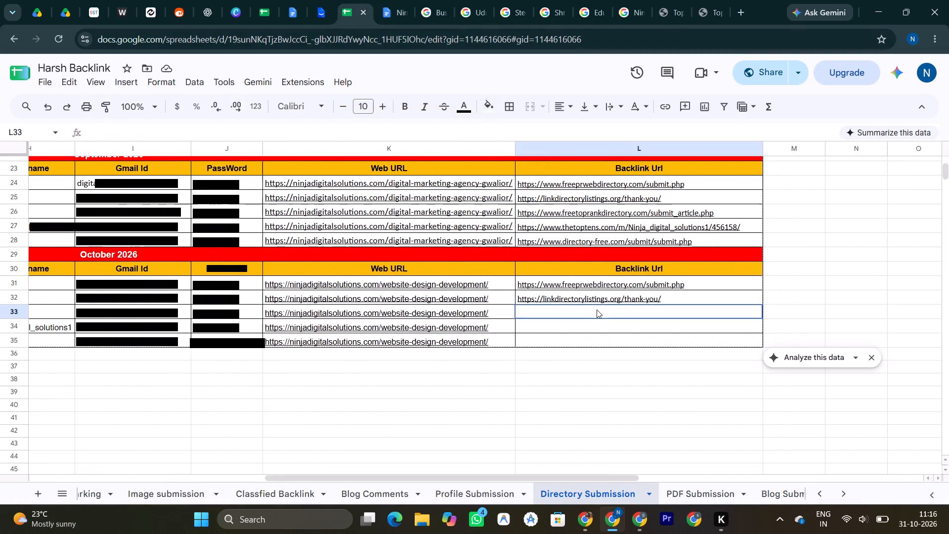
{"action": "key", "text": "ctrl+v"}
{"action": "left_click", "coordinate": [607, 326]}
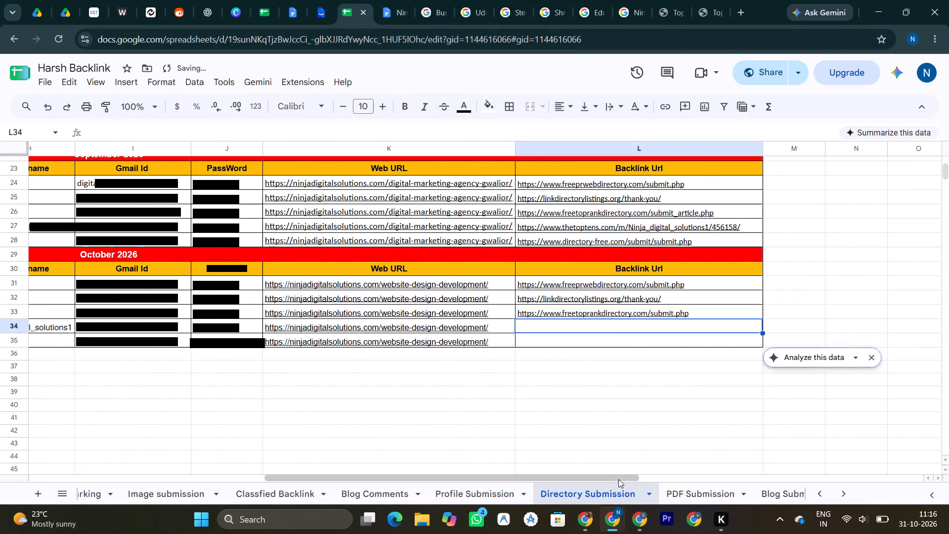
{"action": "left_click_drag", "start_coordinate": [620, 473], "coordinate": [540, 487]}
{"action": "left_click", "coordinate": [614, 358]}
{"action": "scroll", "coordinate": [614, 383], "scroll_direction": "up", "scroll_amount": 2}
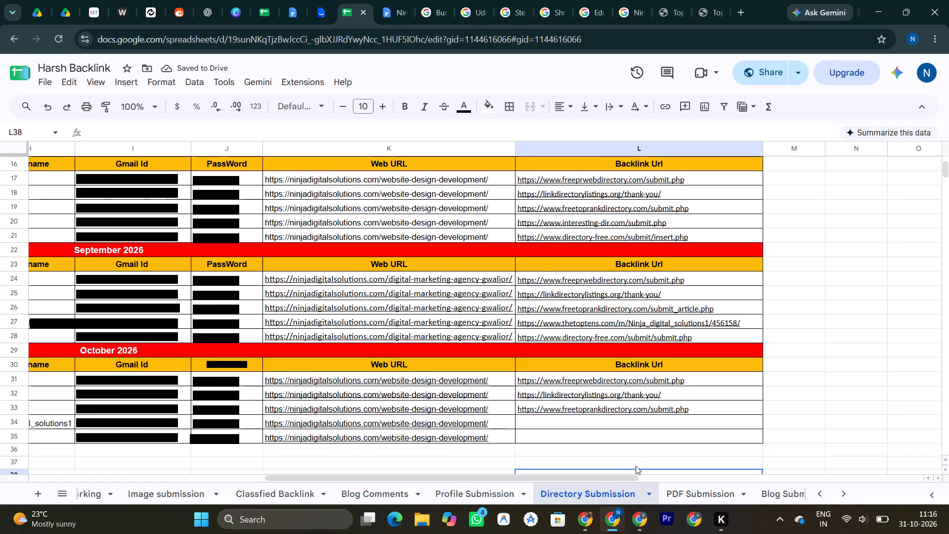
{"action": "scroll", "coordinate": [634, 452], "scroll_direction": "down", "scroll_amount": 2}
{"action": "left_click_drag", "start_coordinate": [629, 479], "coordinate": [233, 440]}
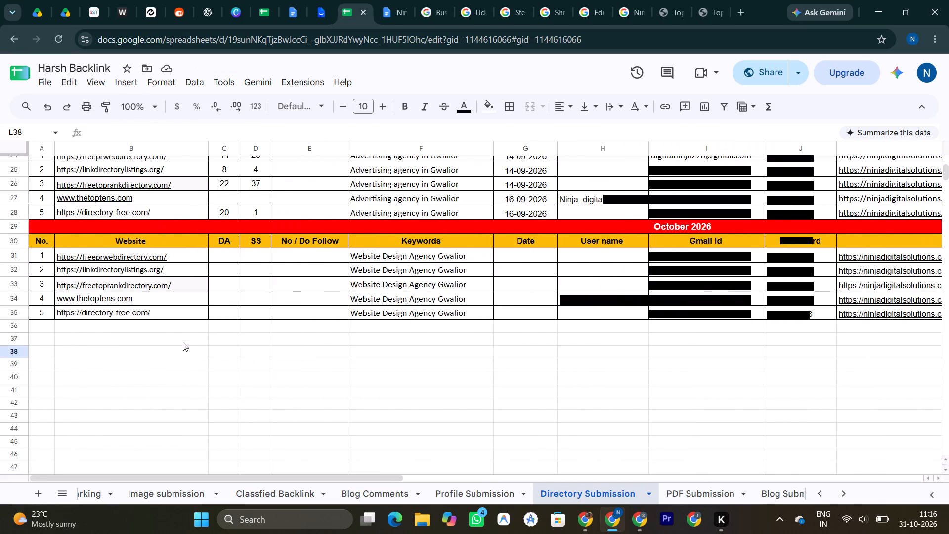
{"action": "left_click", "coordinate": [196, 299]}
{"action": "key", "text": "ctrl+c"}
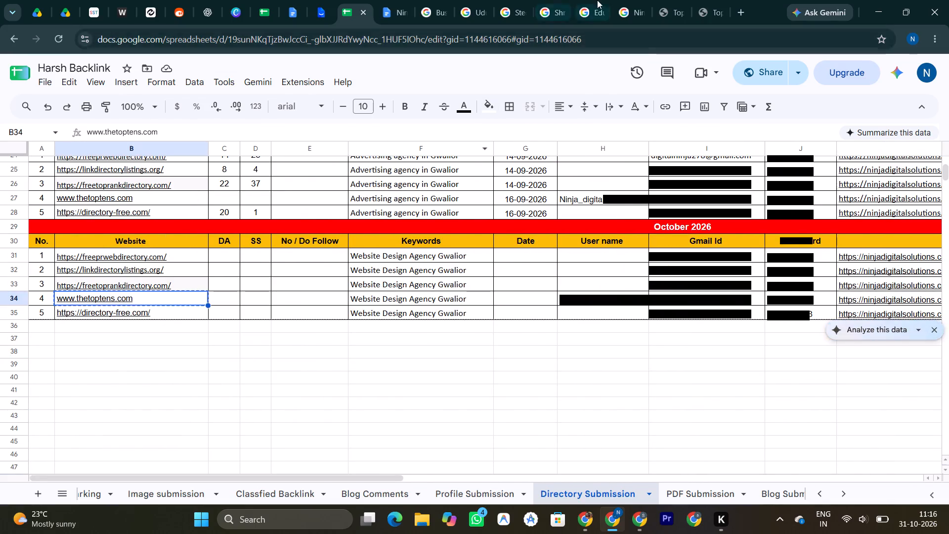
{"action": "left_click", "coordinate": [744, 6]}
{"action": "key", "text": "ctrl+v"}
{"action": "key", "text": "Return"}
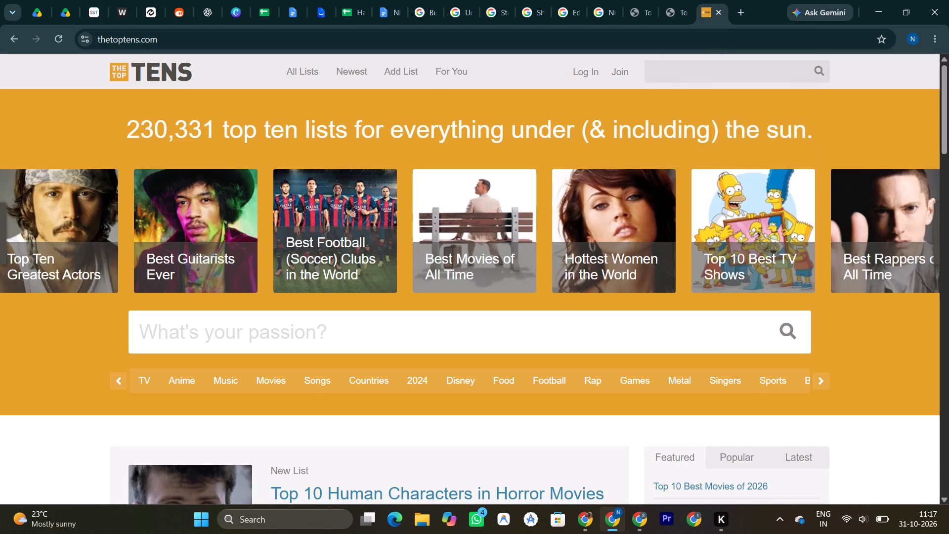
{"action": "scroll", "coordinate": [384, 346], "scroll_direction": "down", "scroll_amount": 3}
{"action": "scroll", "coordinate": [384, 346], "scroll_direction": "up", "scroll_amount": 6}
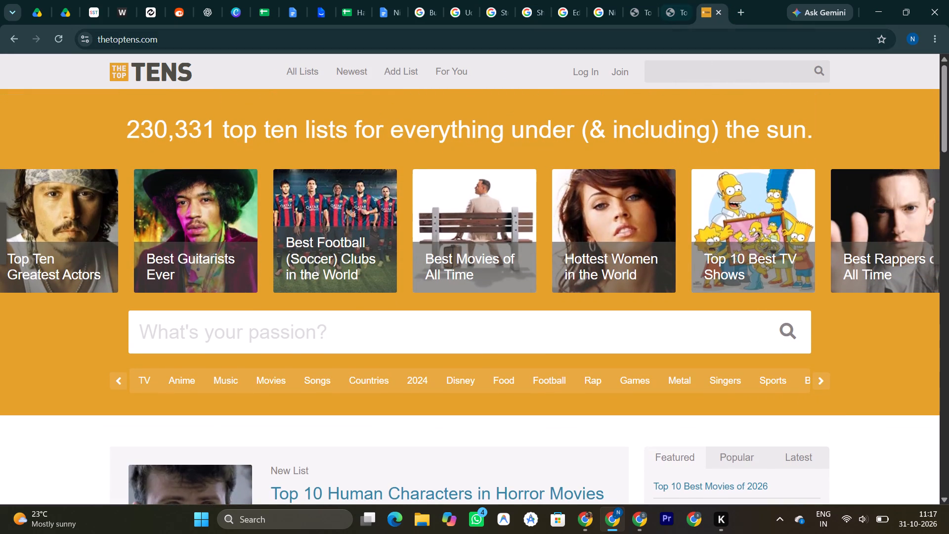
Bring up The Top Tens login form, ready for the account username.
{"action": "left_click", "coordinate": [583, 75]}
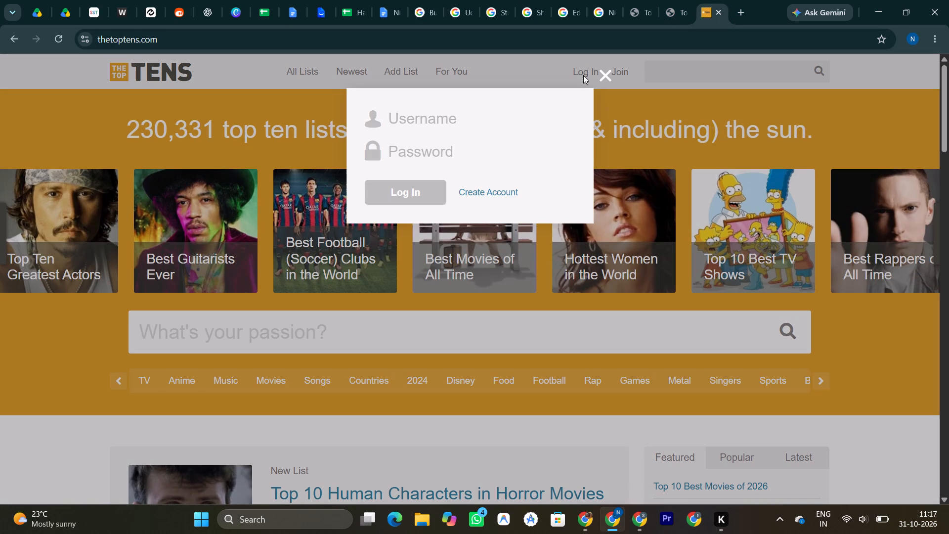
{"action": "left_click", "coordinate": [436, 104]}
{"action": "left_click", "coordinate": [432, 127]}
Close both freetoprankdirectory.com submission pages, leaving the thetoptens.com page open.
{"action": "left_click", "coordinate": [679, 0]}
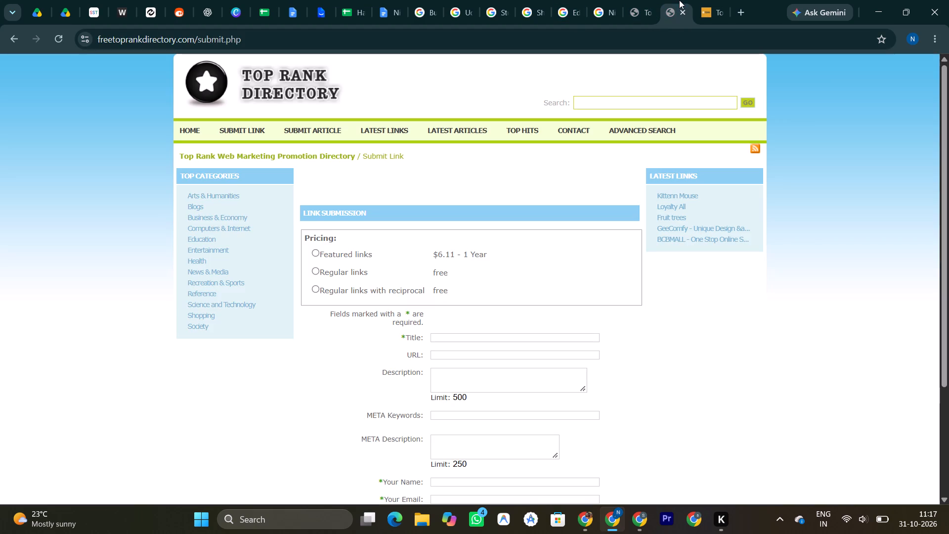
{"action": "left_click", "coordinate": [682, 12]}
{"action": "left_click", "coordinate": [645, 4]}
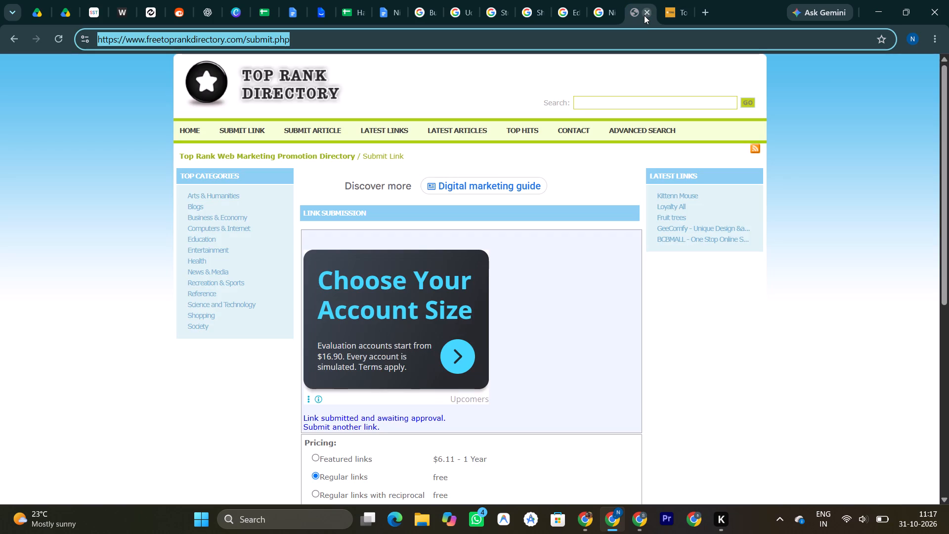
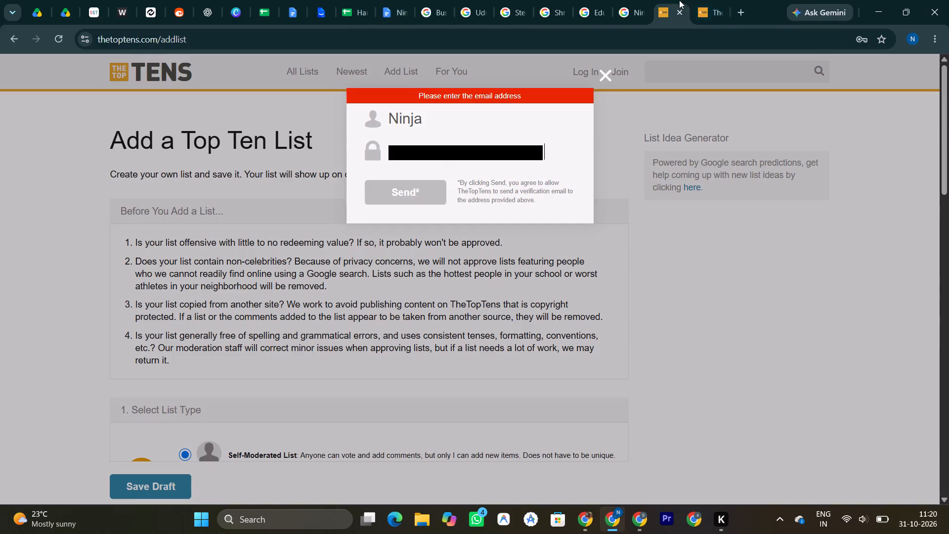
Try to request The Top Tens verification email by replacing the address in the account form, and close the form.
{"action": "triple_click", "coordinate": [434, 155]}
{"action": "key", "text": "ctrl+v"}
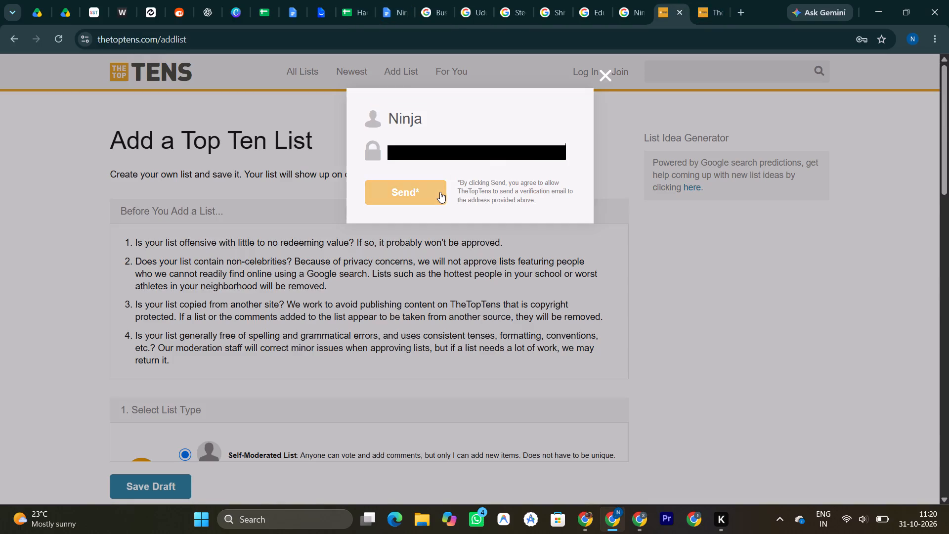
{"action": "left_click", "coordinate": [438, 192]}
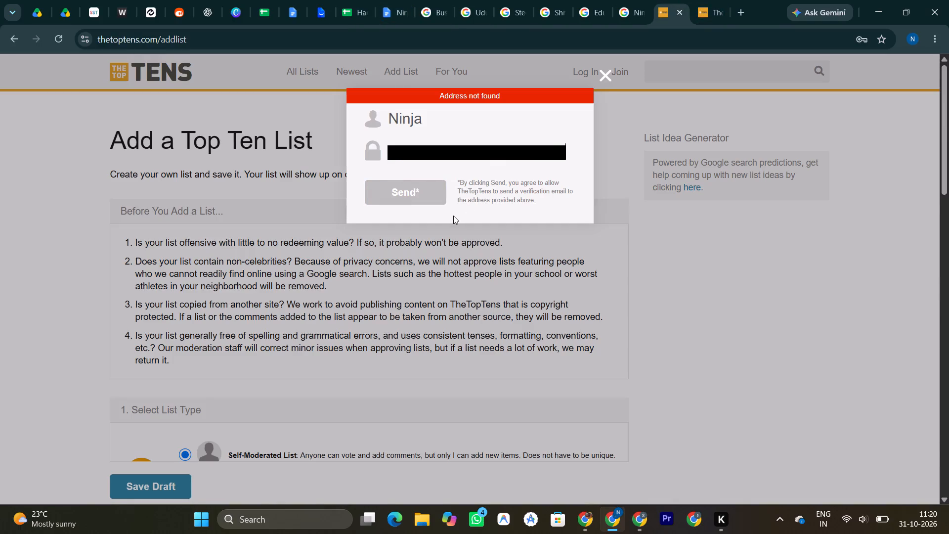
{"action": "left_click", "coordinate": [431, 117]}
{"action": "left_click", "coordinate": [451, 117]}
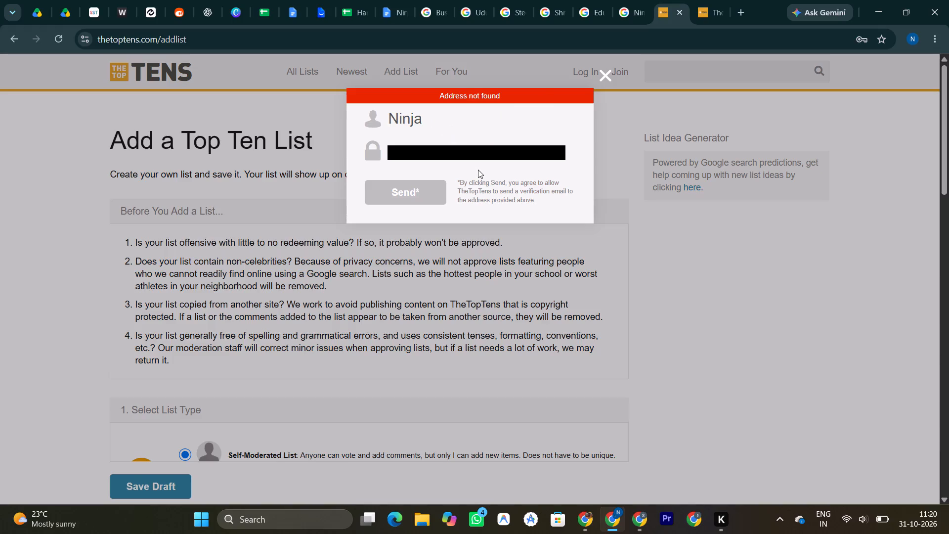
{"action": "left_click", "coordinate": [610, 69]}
Review the Add a Top Ten List page's submission guidelines, list type options and the sections below them.
{"action": "scroll", "coordinate": [384, 199], "scroll_direction": "down", "scroll_amount": 4}
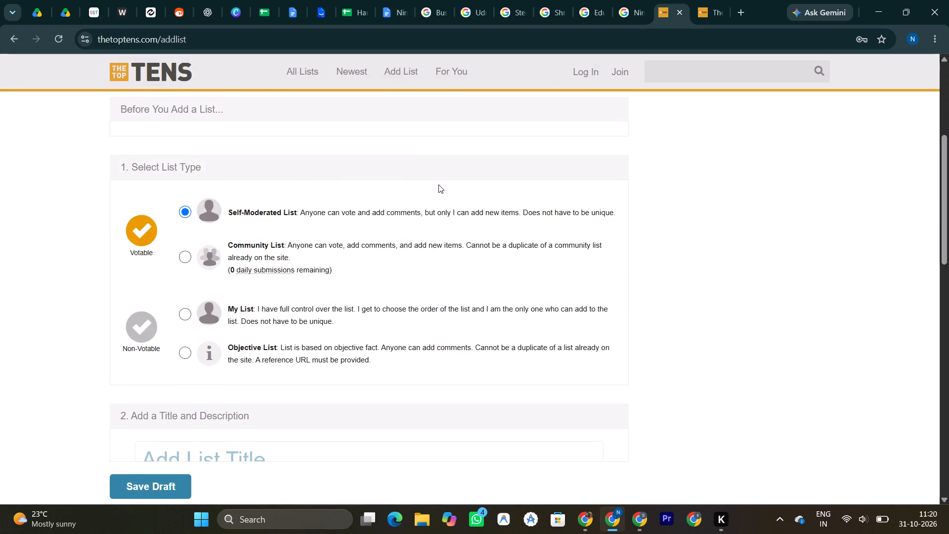
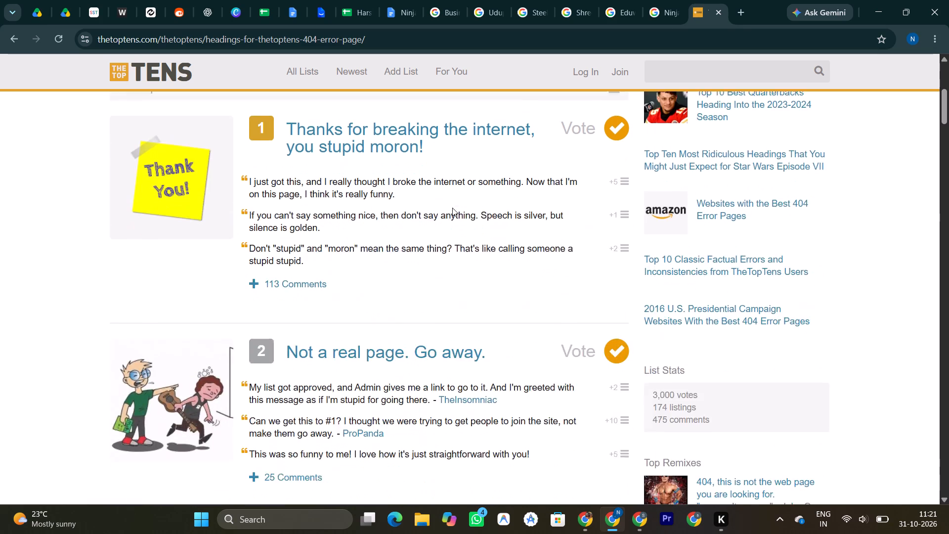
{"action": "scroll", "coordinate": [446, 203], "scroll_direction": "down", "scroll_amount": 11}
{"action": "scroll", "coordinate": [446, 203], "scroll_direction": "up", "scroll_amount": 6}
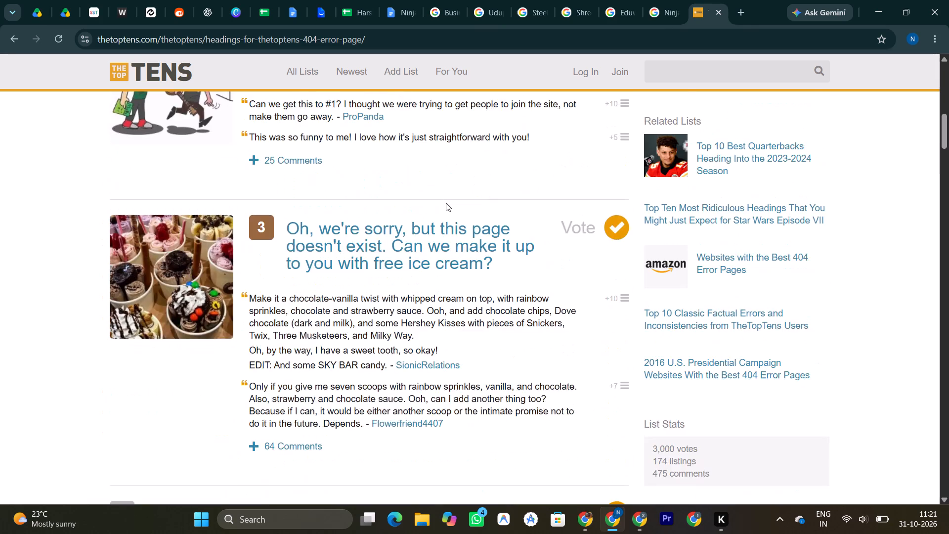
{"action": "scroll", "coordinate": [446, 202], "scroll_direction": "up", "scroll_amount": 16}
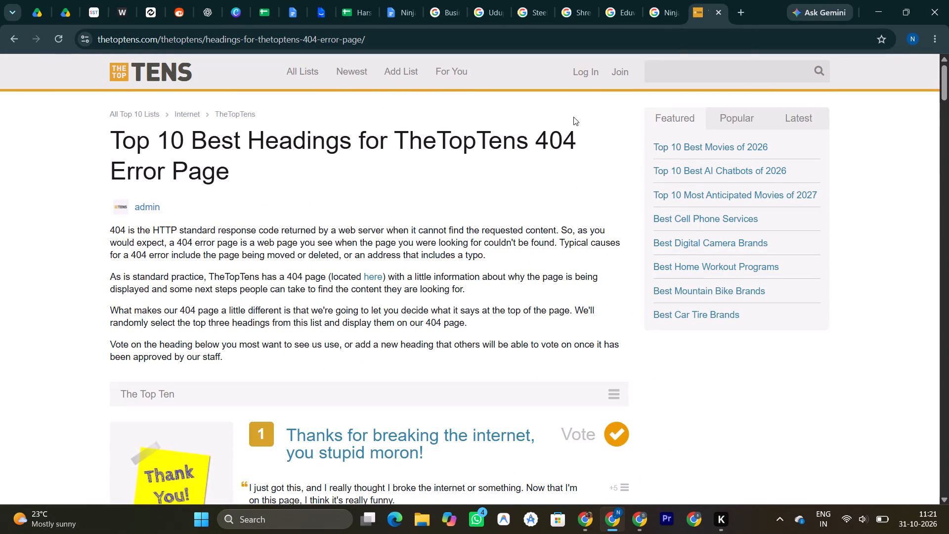
Copy the directory-free.com address from the October 2026 rows of the Harsh Backlink spreadsheet and open it in a new tab.
{"action": "left_click", "coordinate": [353, 0]}
{"action": "left_click_drag", "start_coordinate": [431, 478], "coordinate": [585, 472]}
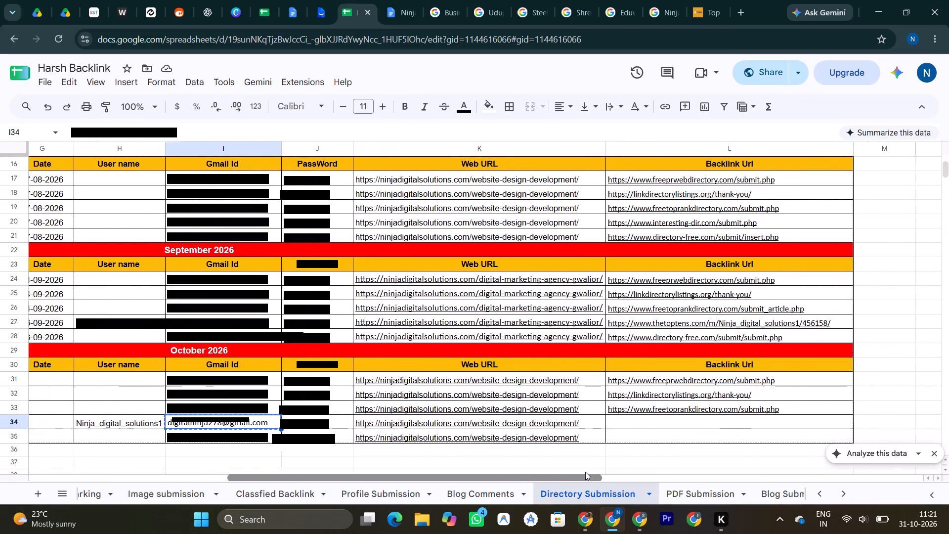
{"action": "left_click_drag", "start_coordinate": [585, 472], "coordinate": [255, 494]}
{"action": "left_click", "coordinate": [171, 437]}
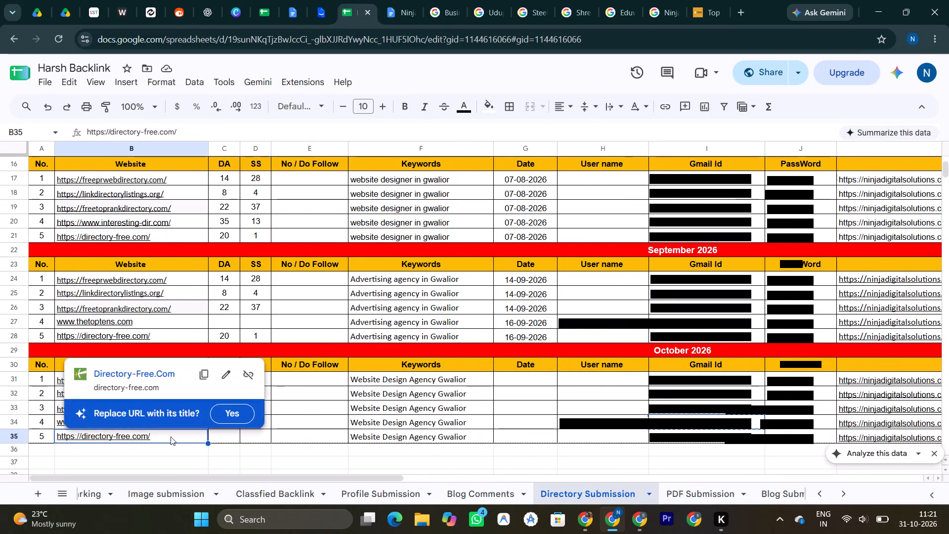
{"action": "key", "text": "ctrl+c"}
{"action": "left_click", "coordinate": [741, 0]}
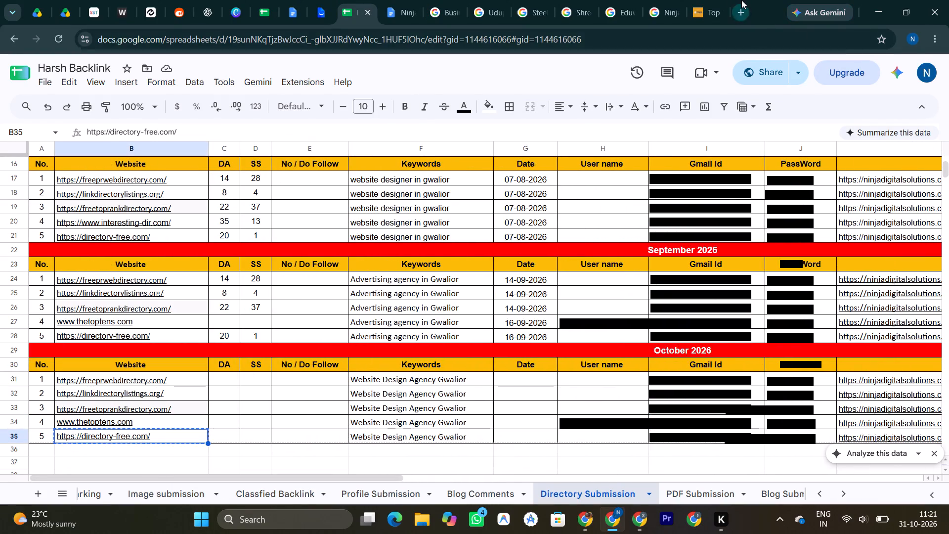
{"action": "key", "text": "ctrl+v"}
{"action": "key", "text": "Return"}
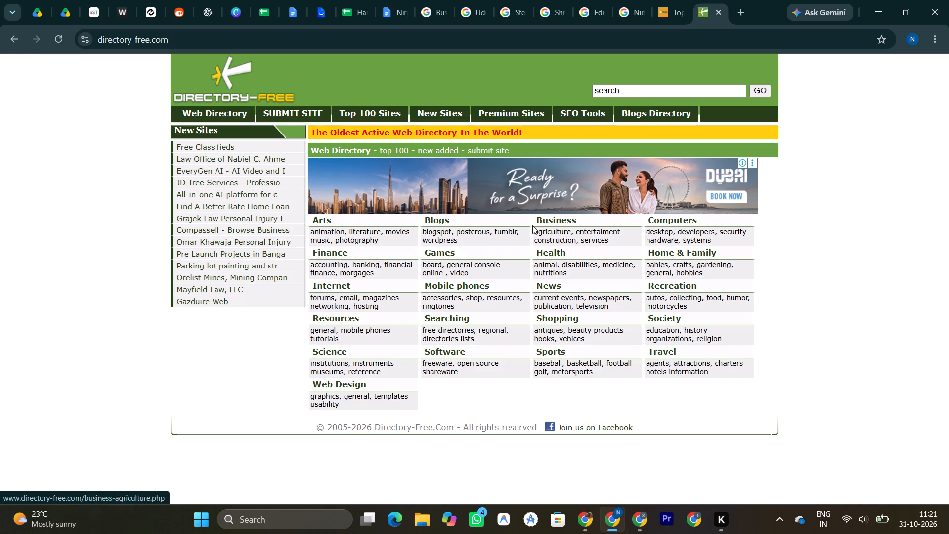
Open Directory-Free's Submit Site page.
{"action": "scroll", "coordinate": [531, 224], "scroll_direction": "down", "scroll_amount": 3}
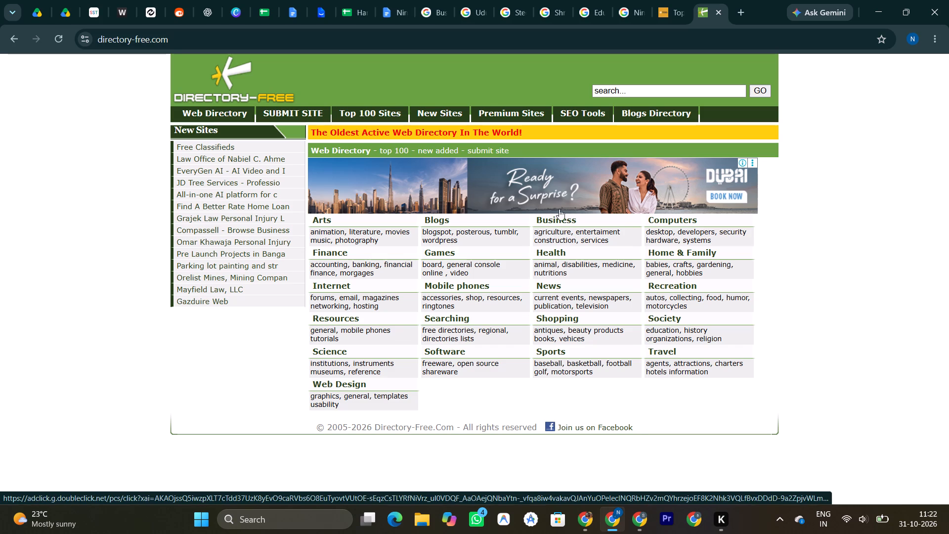
{"action": "scroll", "coordinate": [531, 219], "scroll_direction": "down", "scroll_amount": 5}
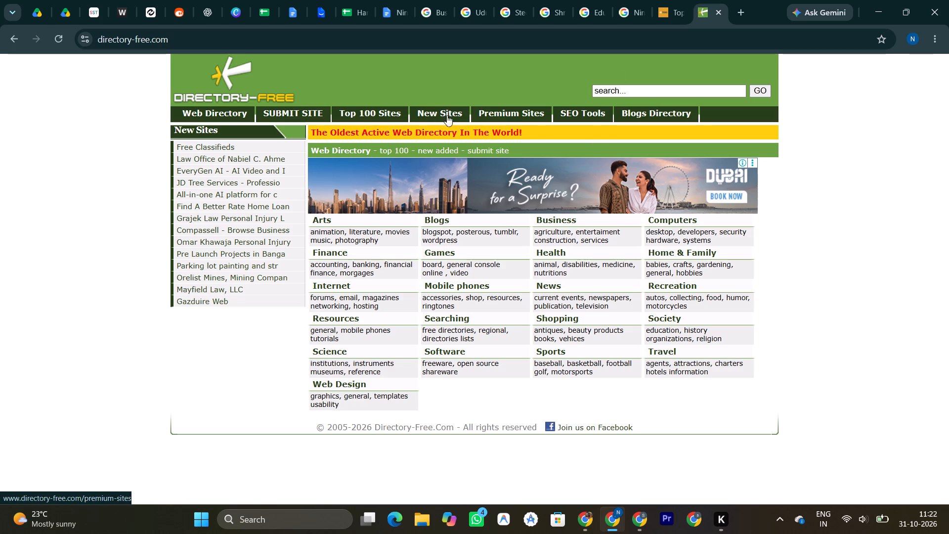
{"action": "left_click", "coordinate": [275, 111]}
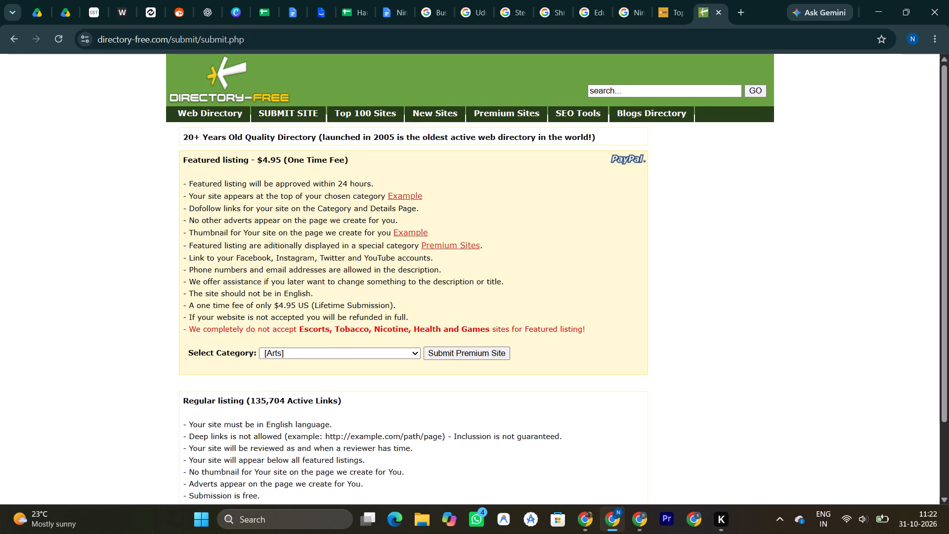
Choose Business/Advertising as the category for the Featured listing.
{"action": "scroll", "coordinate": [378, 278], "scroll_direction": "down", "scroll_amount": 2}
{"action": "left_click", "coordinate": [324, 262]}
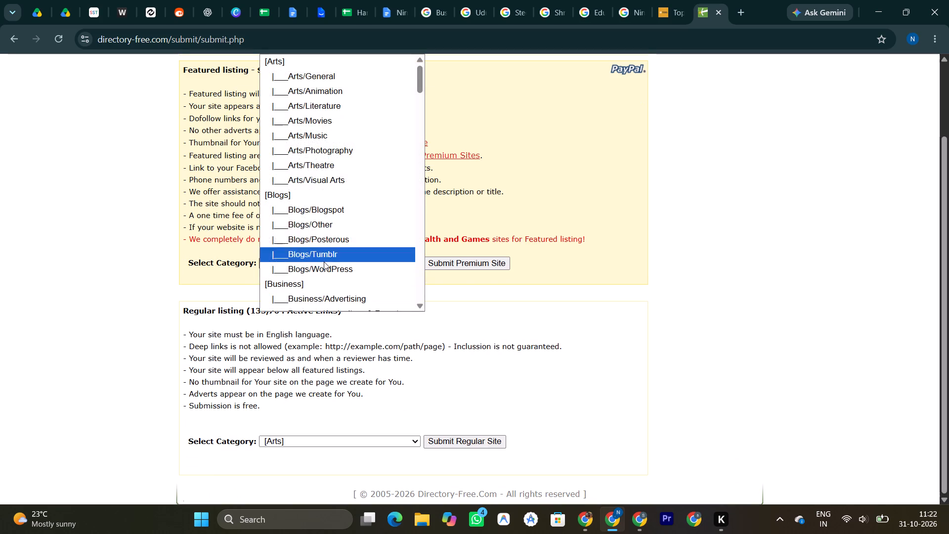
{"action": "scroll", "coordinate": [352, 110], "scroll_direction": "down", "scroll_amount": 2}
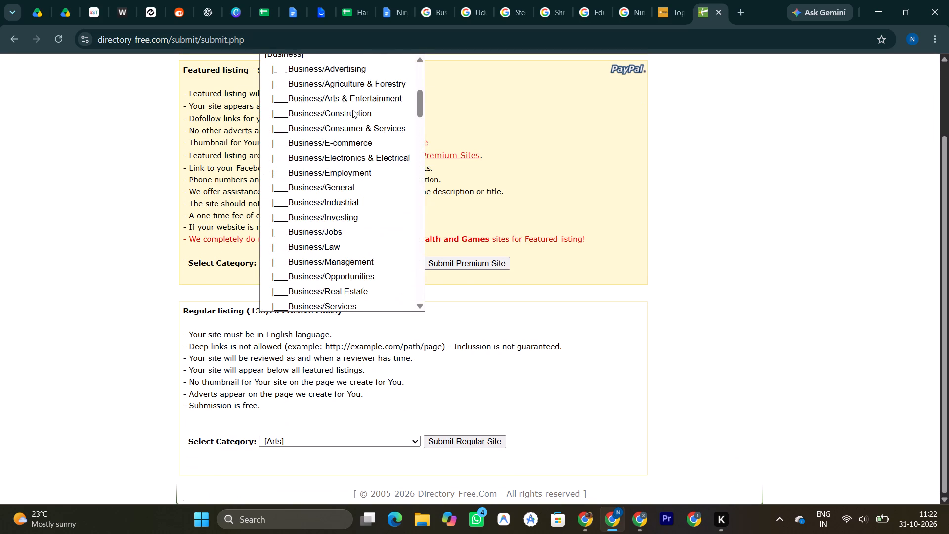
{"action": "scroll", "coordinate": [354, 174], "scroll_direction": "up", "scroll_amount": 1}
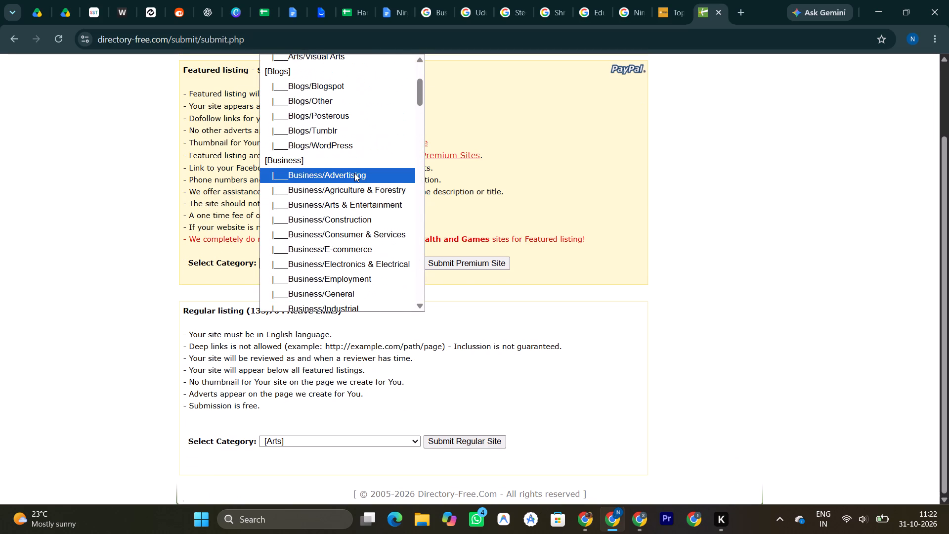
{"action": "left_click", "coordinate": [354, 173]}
Choose Business/Advertising as the Regular listing category and proceed to the regular site submission form.
{"action": "scroll", "coordinate": [467, 183], "scroll_direction": "down", "scroll_amount": 2}
{"action": "scroll", "coordinate": [406, 270], "scroll_direction": "down", "scroll_amount": 4}
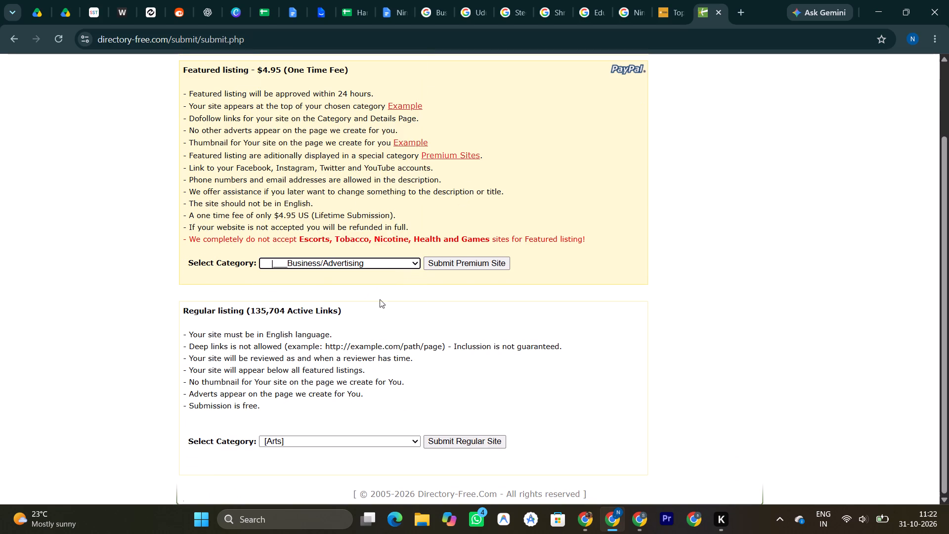
{"action": "scroll", "coordinate": [371, 308], "scroll_direction": "down", "scroll_amount": 4}
{"action": "left_click", "coordinate": [339, 437]}
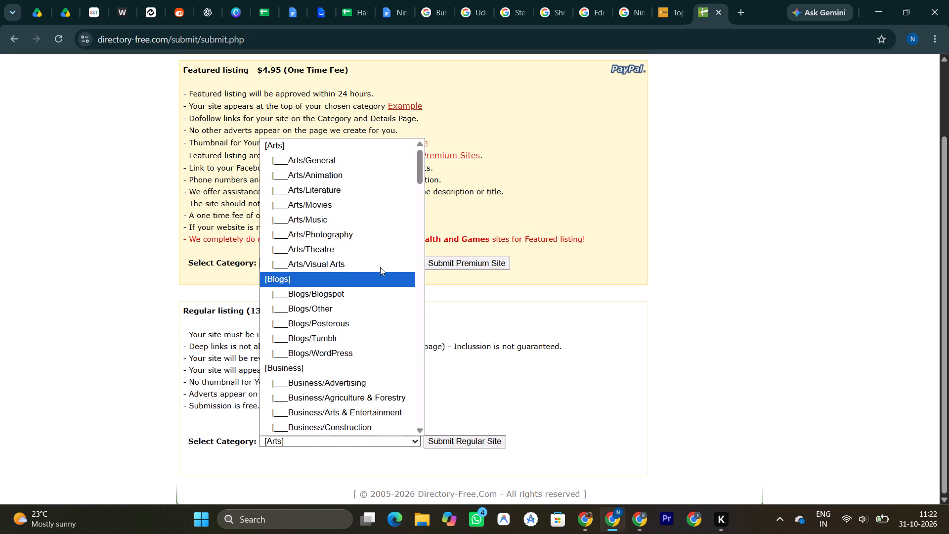
{"action": "left_click", "coordinate": [351, 391]}
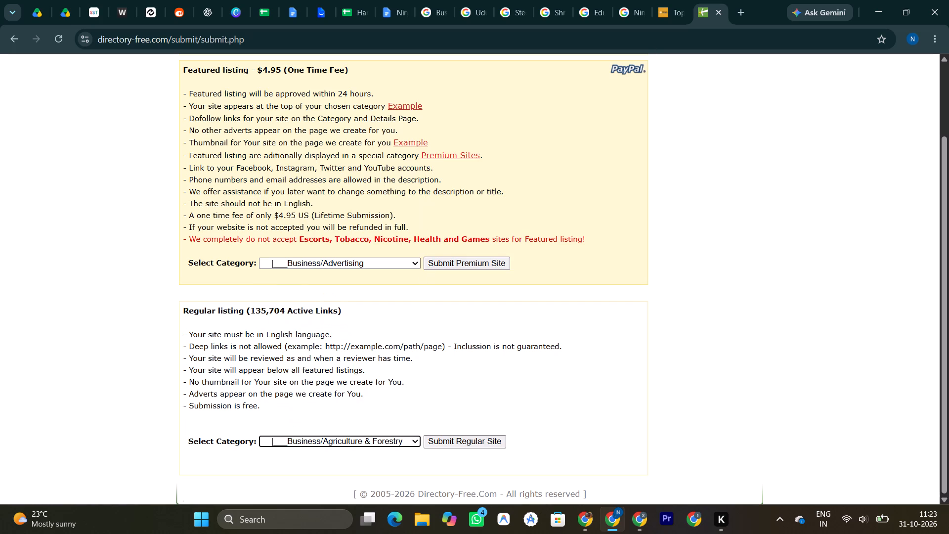
{"action": "left_click", "coordinate": [362, 444]}
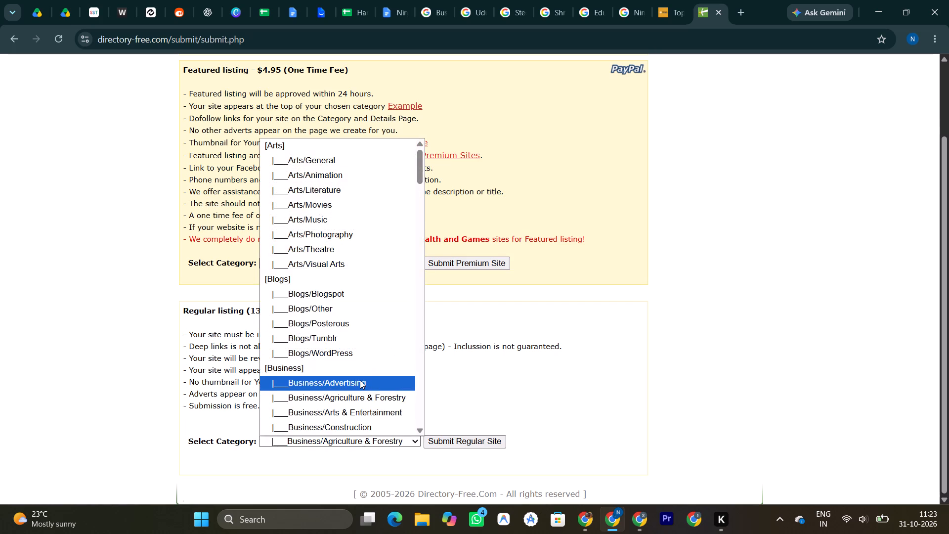
{"action": "left_click", "coordinate": [360, 380]}
{"action": "scroll", "coordinate": [414, 329], "scroll_direction": "down", "scroll_amount": 5}
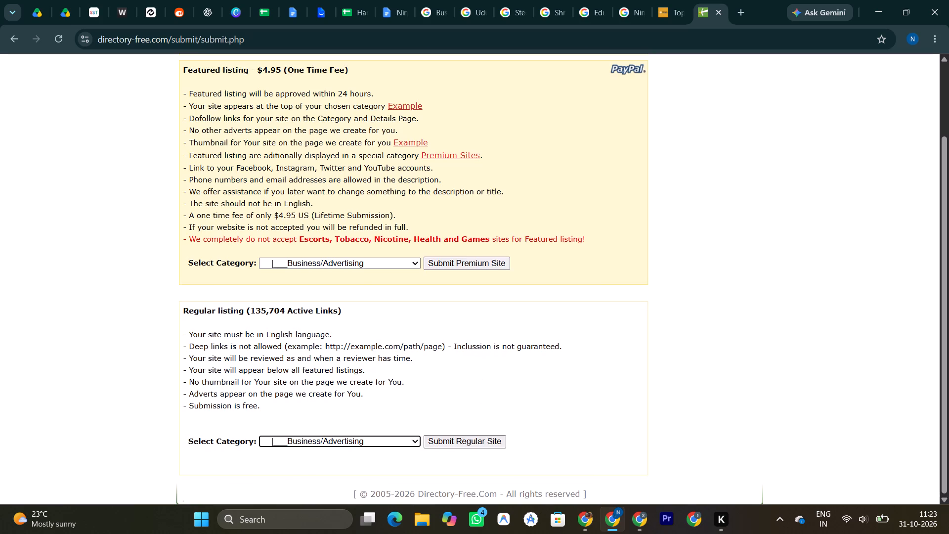
{"action": "scroll", "coordinate": [490, 343], "scroll_direction": "up", "scroll_amount": 5}
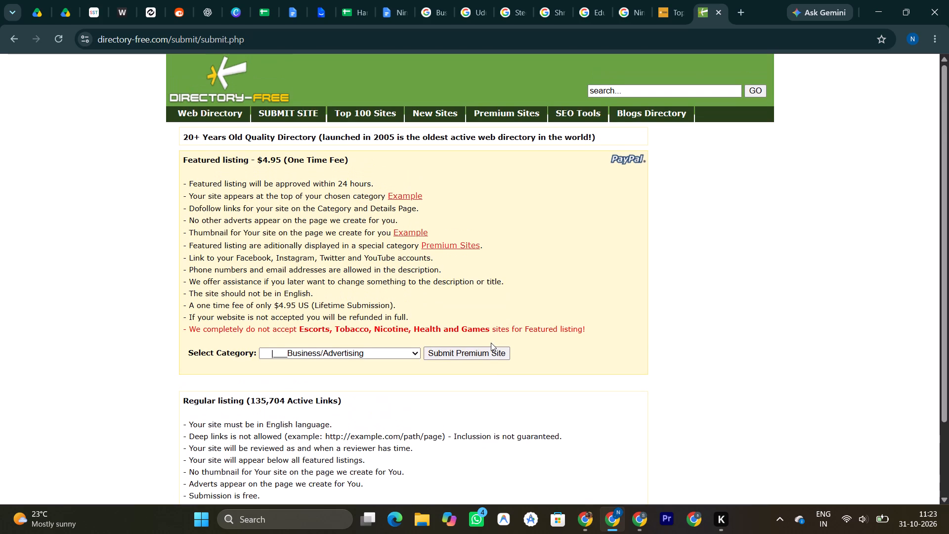
{"action": "scroll", "coordinate": [491, 343], "scroll_direction": "down", "scroll_amount": 8}
{"action": "left_click", "coordinate": [478, 446]}
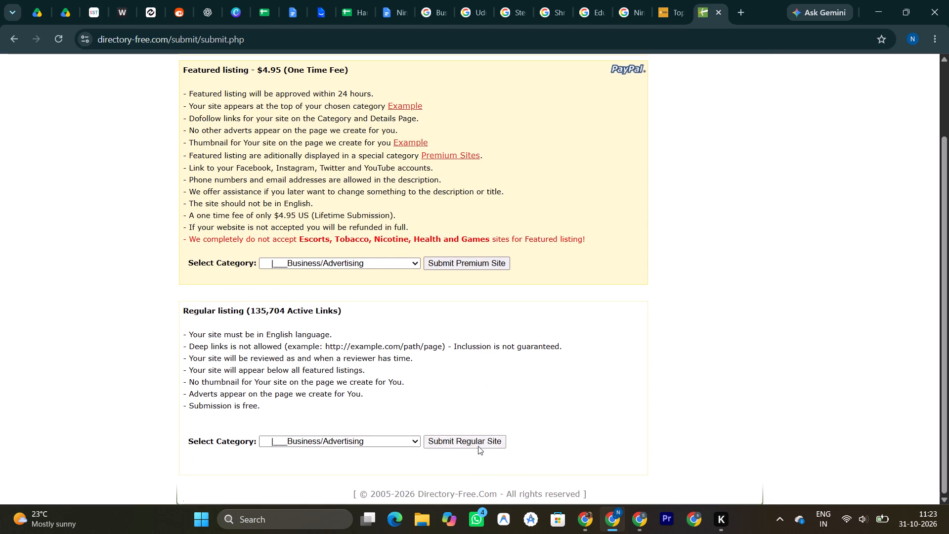
Fill the Site Title with "E-Commerce Website Design Agency in Gwalior | Ninja Digital" copied from the October 2026 Directory section of the Off-page Content document.
{"action": "left_click", "coordinate": [284, 247]}
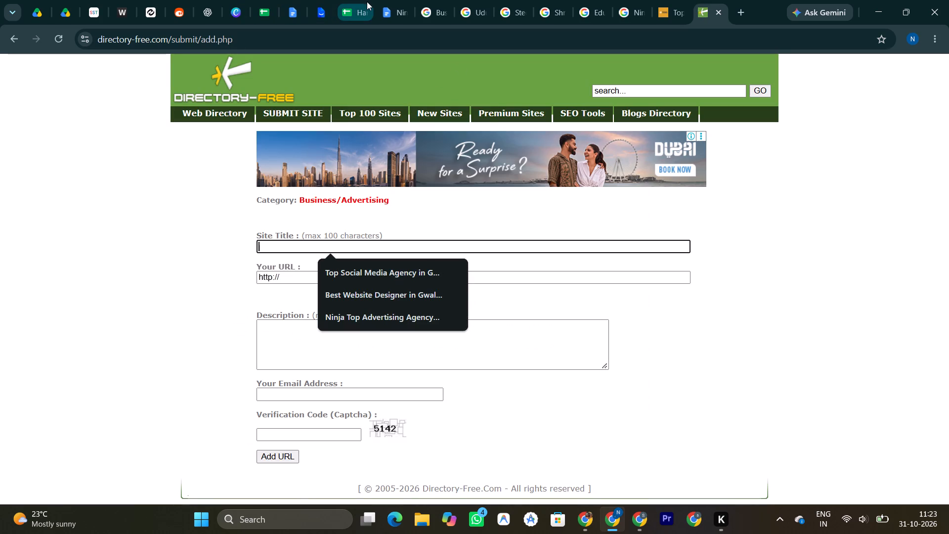
{"action": "left_click", "coordinate": [410, 0]}
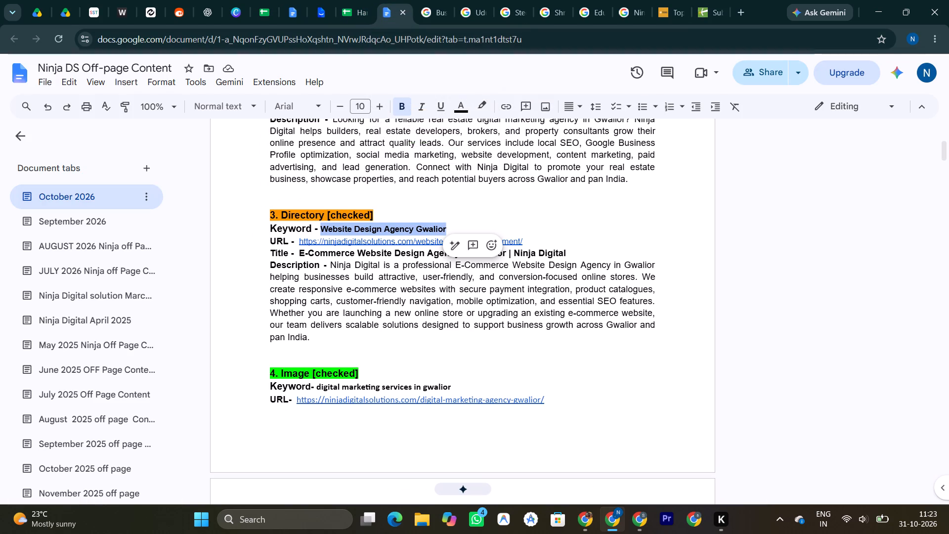
{"action": "left_click_drag", "start_coordinate": [566, 253], "coordinate": [297, 250]}
{"action": "key", "text": "ctrl+c"}
{"action": "left_click", "coordinate": [713, 0]}
{"action": "key", "text": "ctrl+v"}
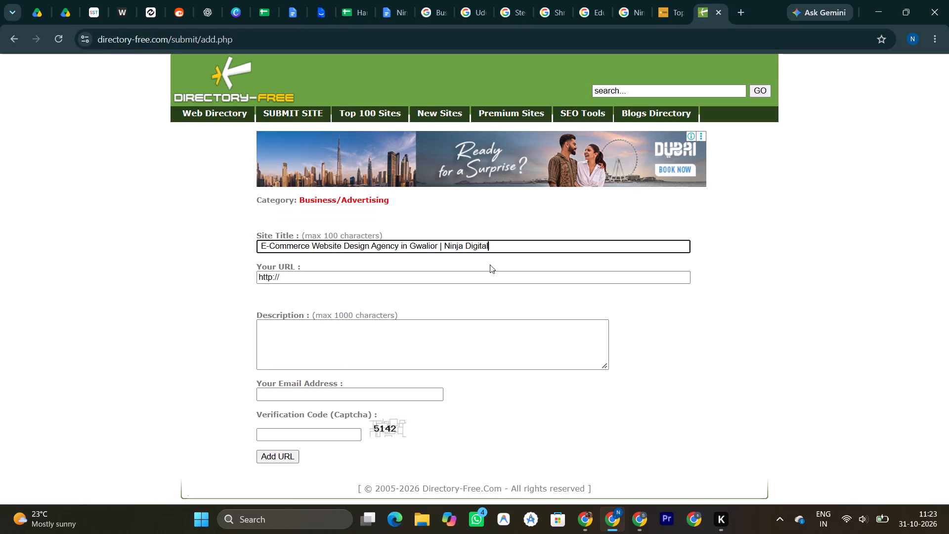
{"action": "left_click", "coordinate": [339, 278]}
{"action": "left_click", "coordinate": [367, 4]}
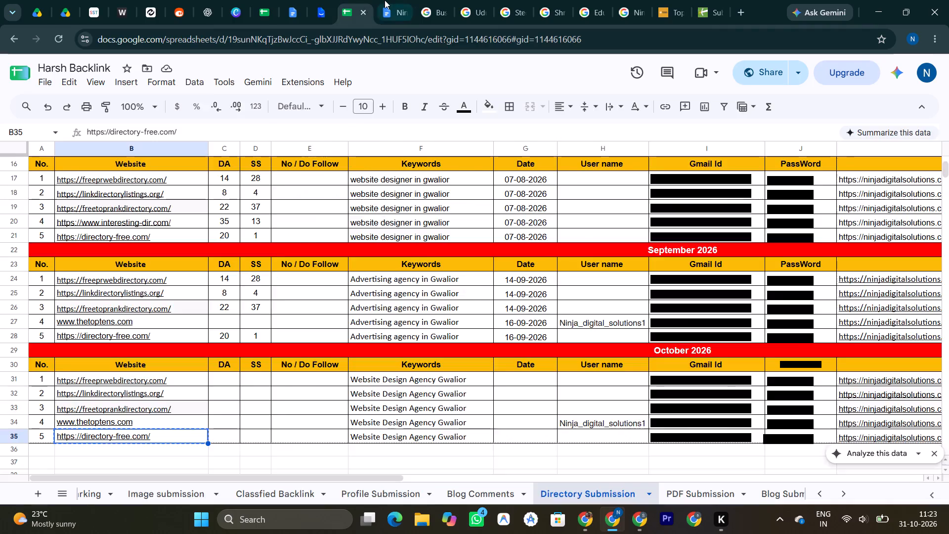
{"action": "left_click", "coordinate": [385, 0]}
{"action": "left_click_drag", "start_coordinate": [521, 239], "coordinate": [502, 243]}
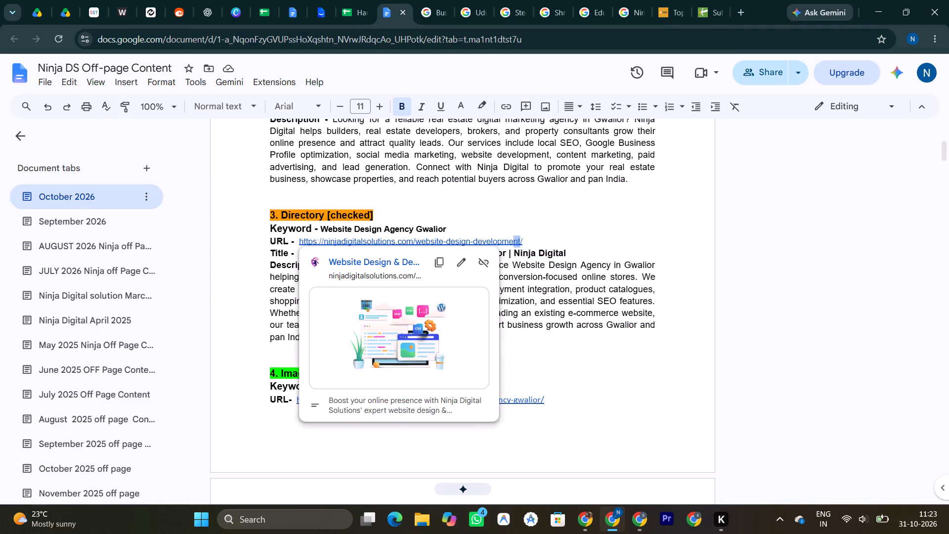
{"action": "left_click_drag", "start_coordinate": [502, 243], "coordinate": [431, 249]}
{"action": "left_click", "coordinate": [539, 246]}
{"action": "left_click_drag", "start_coordinate": [529, 240], "coordinate": [316, 245]}
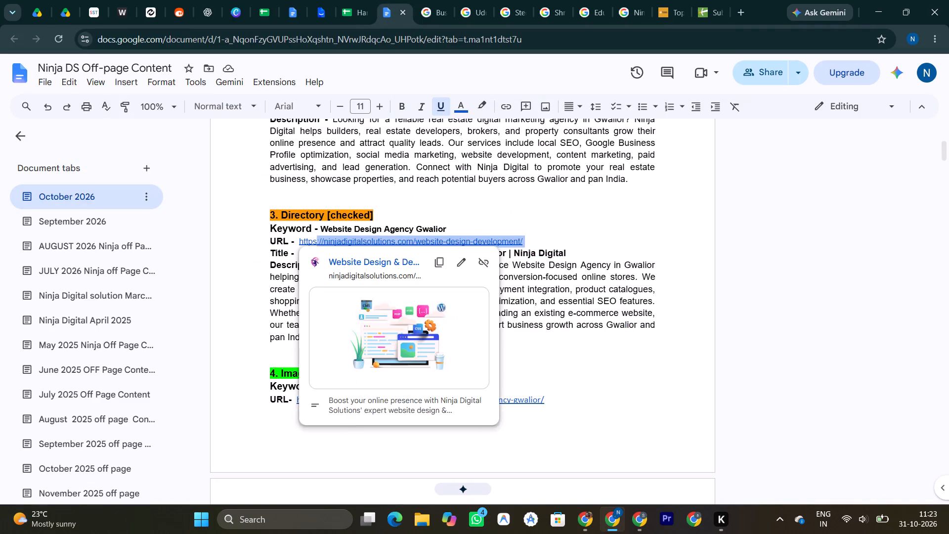
{"action": "left_click_drag", "start_coordinate": [316, 245], "coordinate": [299, 245]}
{"action": "key", "text": "ctrl+c"}
{"action": "left_click", "coordinate": [702, 0]}
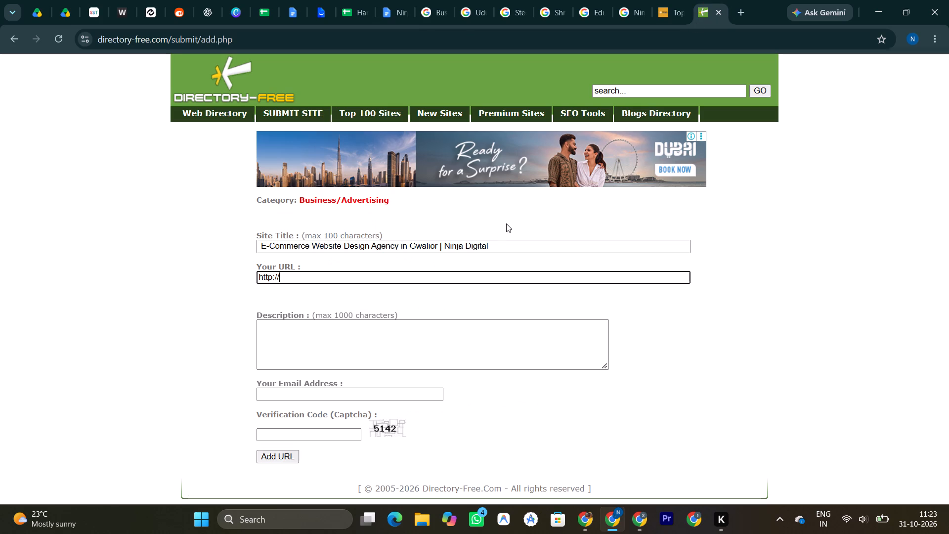
{"action": "key", "text": "ctrl+v"}
{"action": "scroll", "coordinate": [426, 236], "scroll_direction": "down", "scroll_amount": 1}
{"action": "triple_click", "coordinate": [460, 272]}
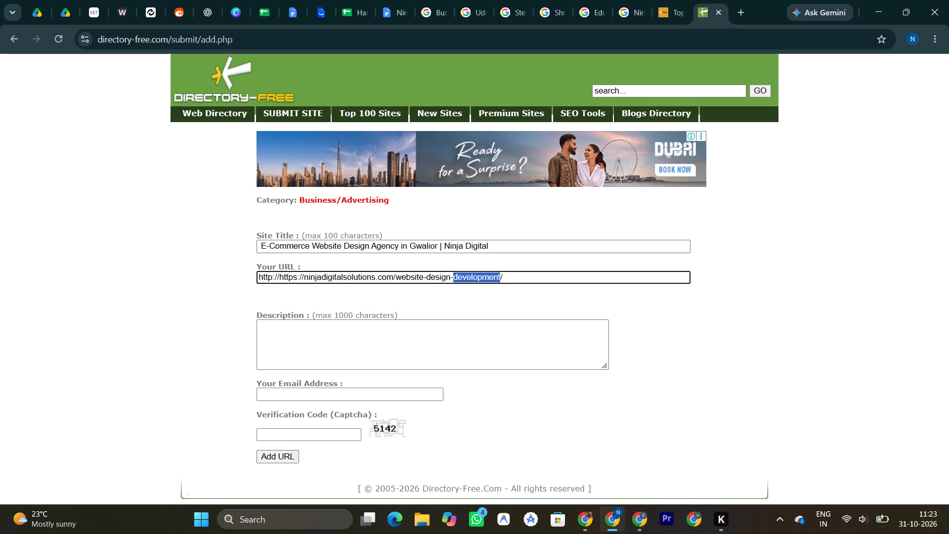
{"action": "key", "text": "ctrl+v"}
Fill the Description with the Directory section's E-Commerce Website Design Agency paragraph from the document, and remove the trailing blank line and space.
{"action": "left_click", "coordinate": [371, 341]}
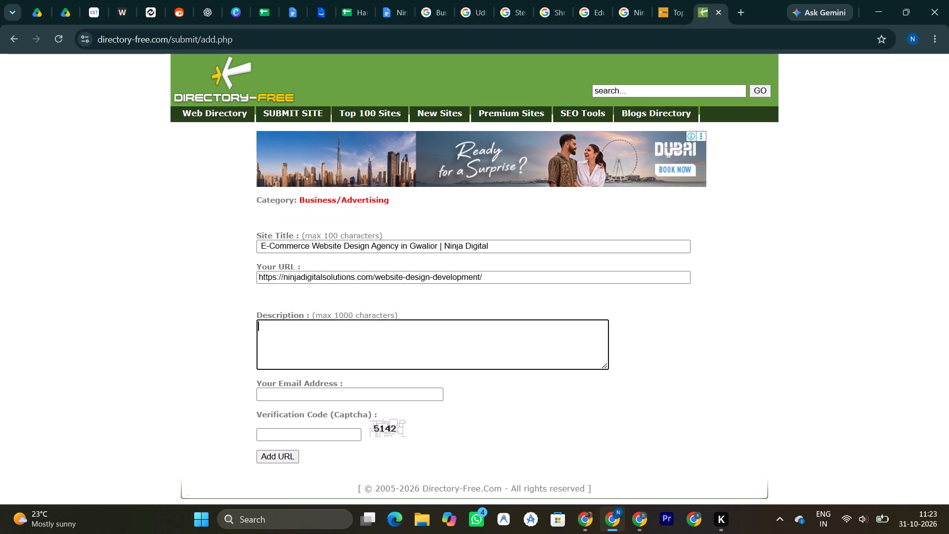
{"action": "left_click", "coordinate": [399, 0]}
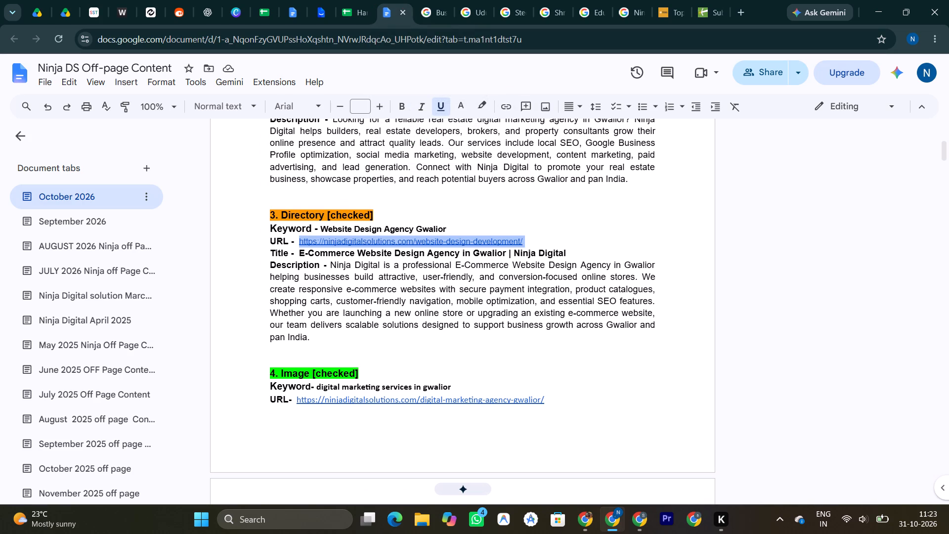
{"action": "left_click", "coordinate": [403, 271]}
{"action": "left_click_drag", "start_coordinate": [331, 266], "coordinate": [372, 333]}
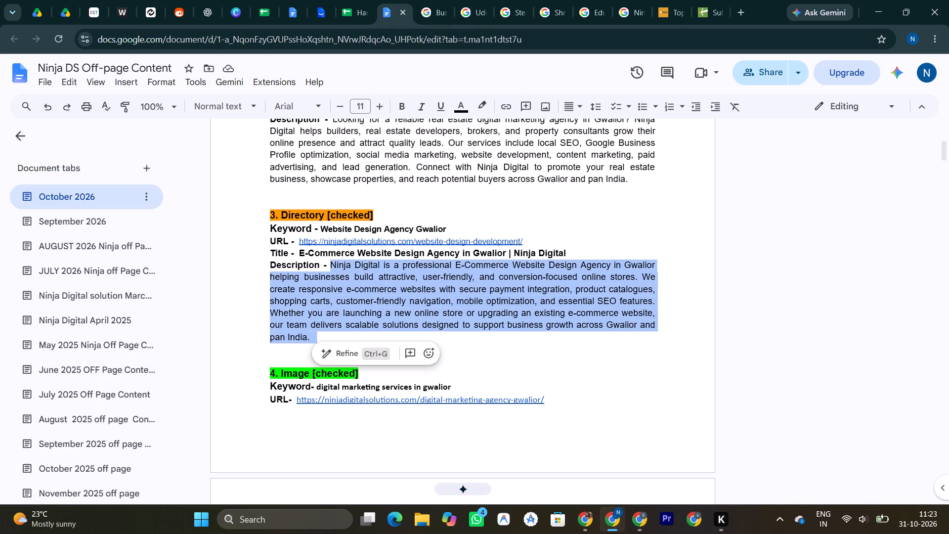
{"action": "key", "text": "ctrl+c"}
{"action": "left_click", "coordinate": [719, 0]}
{"action": "key", "text": "ctrl+v"}
{"action": "scroll", "coordinate": [458, 248], "scroll_direction": "down", "scroll_amount": 1}
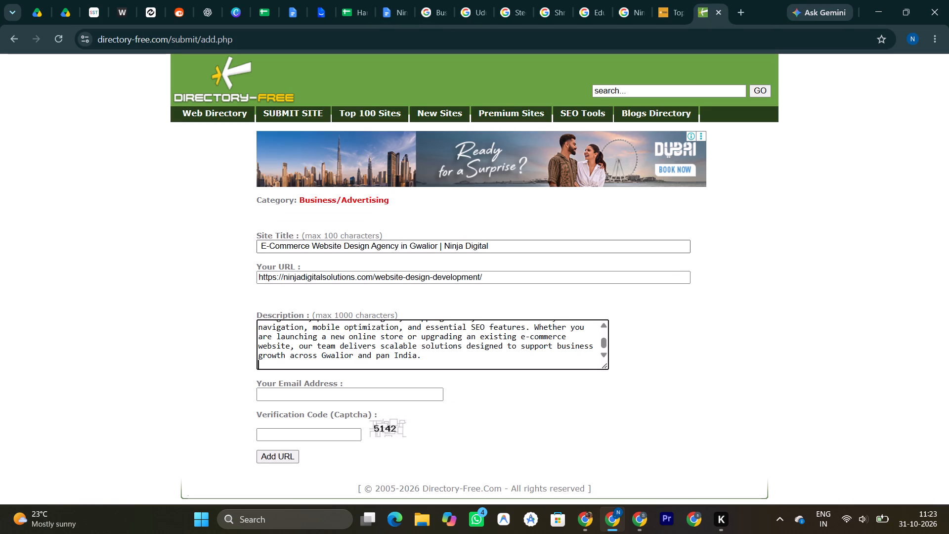
{"action": "scroll", "coordinate": [459, 247], "scroll_direction": "down", "scroll_amount": 2}
{"action": "key", "text": "BackSpace"}
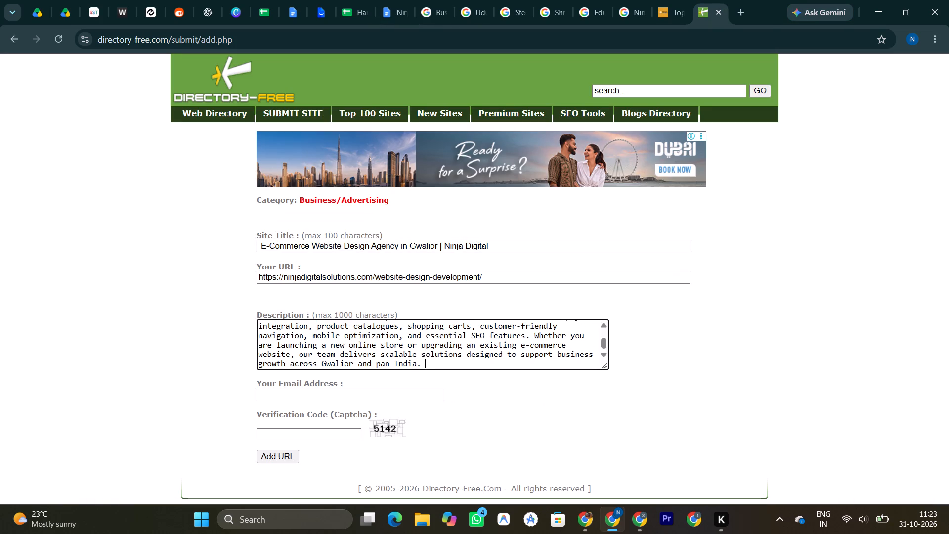
{"action": "scroll", "coordinate": [458, 241], "scroll_direction": "down", "scroll_amount": 3}
{"action": "scroll", "coordinate": [776, 346], "scroll_direction": "down", "scroll_amount": 4}
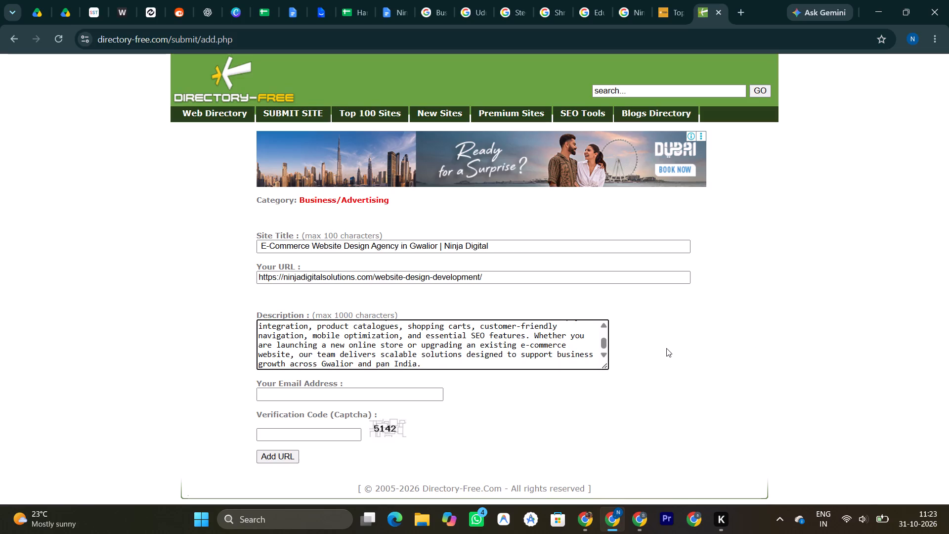
{"action": "key", "text": "BackSpace"}
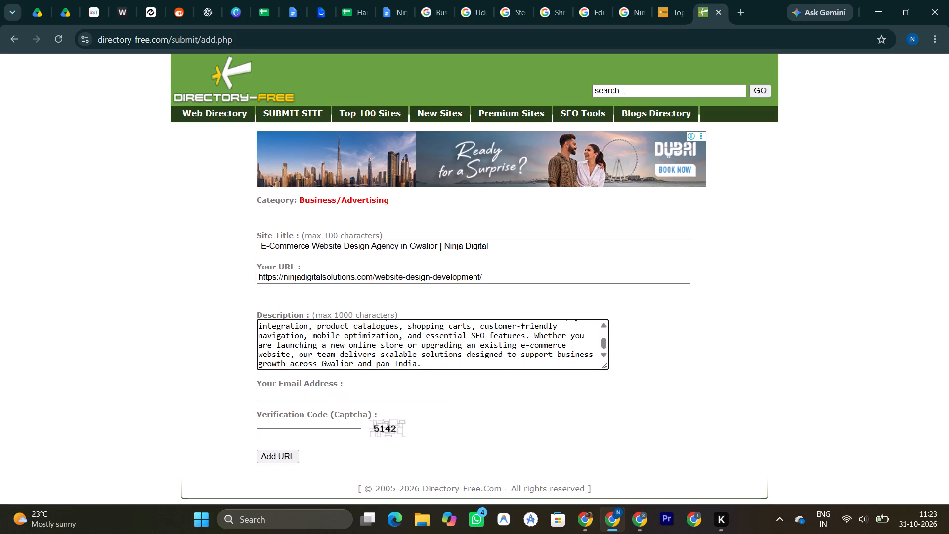
Fill Your Email Address with the Gmail Id copied from October 2026's freetoprankdirectory.com row in the Harsh Backlink spreadsheet's Directory Submission sheet.
{"action": "left_click", "coordinate": [367, 401]}
{"action": "left_click", "coordinate": [392, 395]}
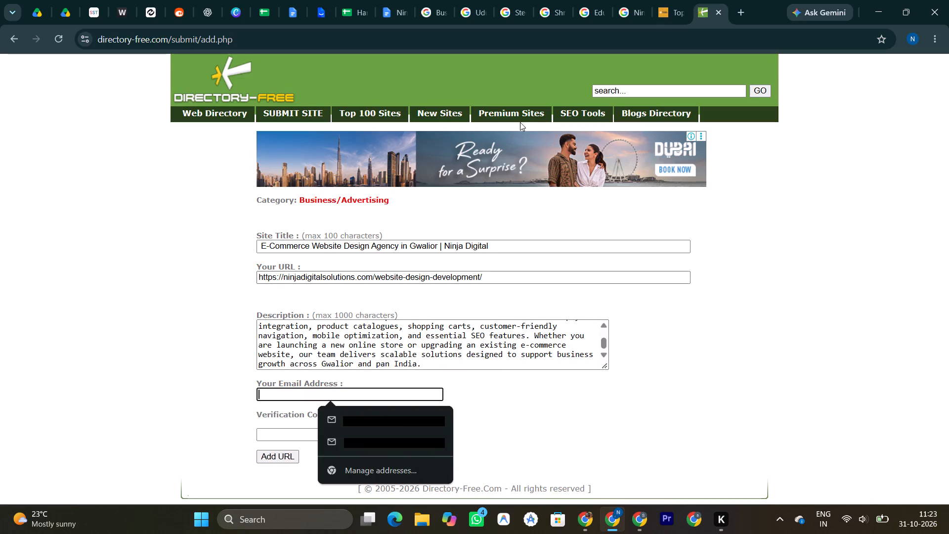
{"action": "left_click", "coordinate": [387, 0]}
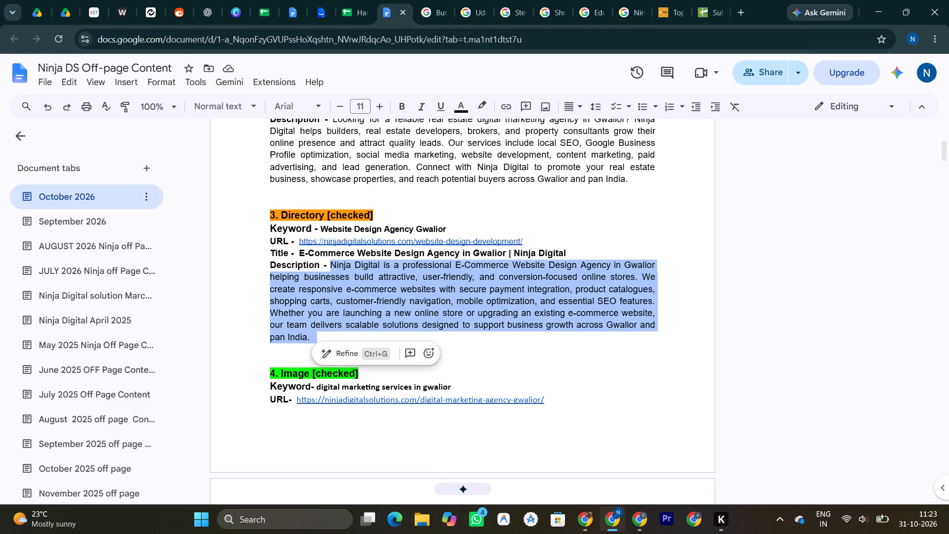
{"action": "left_click", "coordinate": [361, 0]}
{"action": "left_click", "coordinate": [684, 408]}
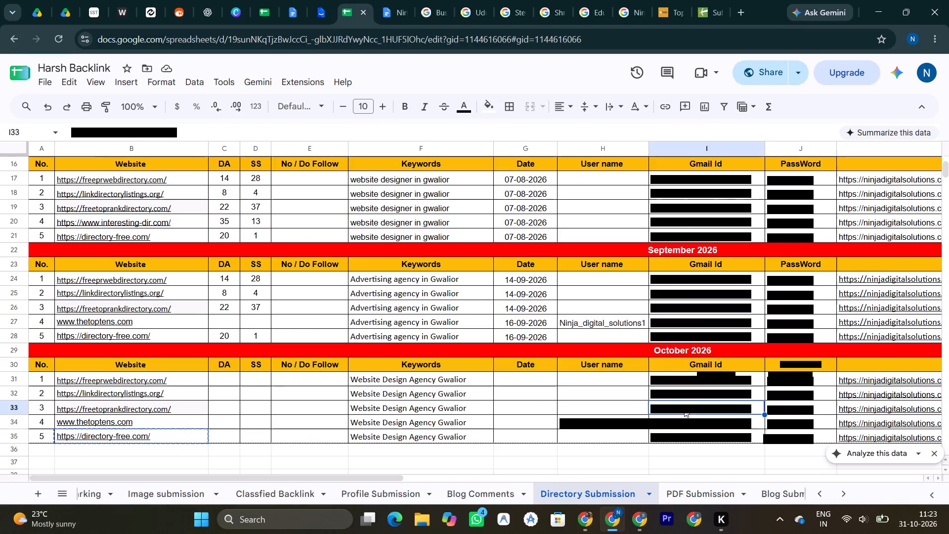
{"action": "key", "text": "ctrl+c"}
{"action": "left_click", "coordinate": [720, 0]}
{"action": "key", "text": "ctrl+v"}
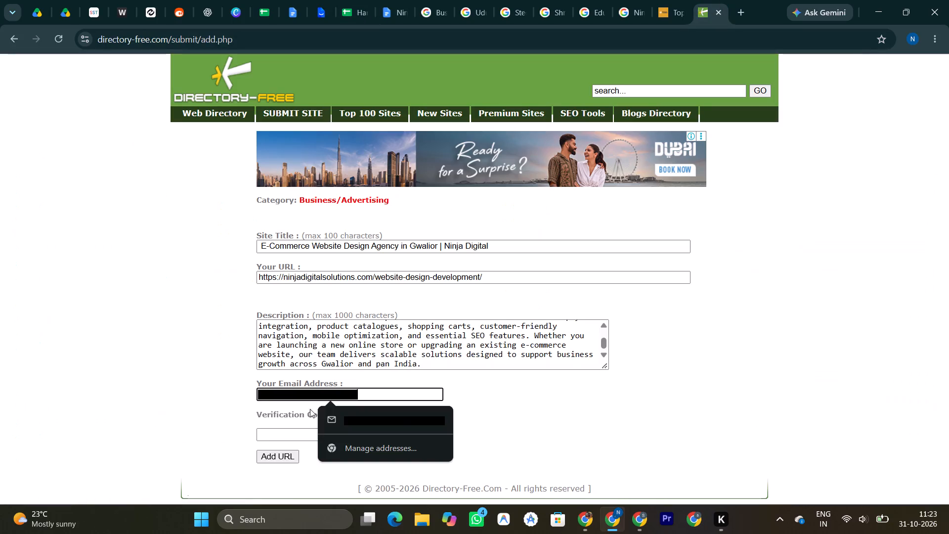
Enter the displayed captcha verification code and submit the Business/Advertising listing.
{"action": "left_click", "coordinate": [278, 439]}
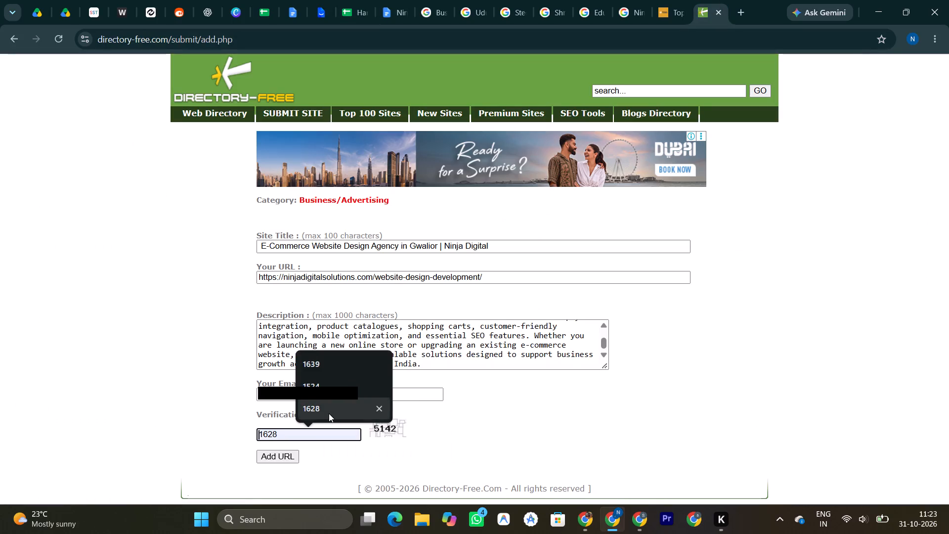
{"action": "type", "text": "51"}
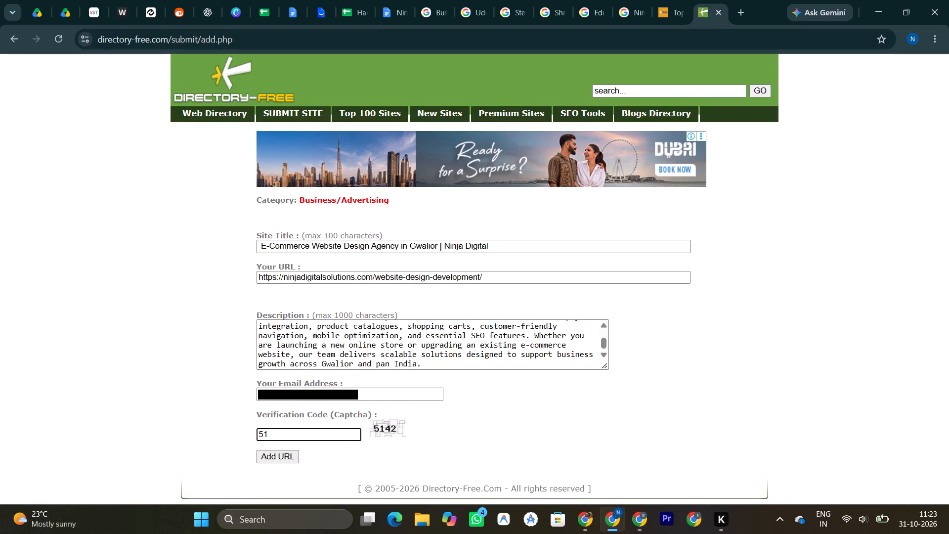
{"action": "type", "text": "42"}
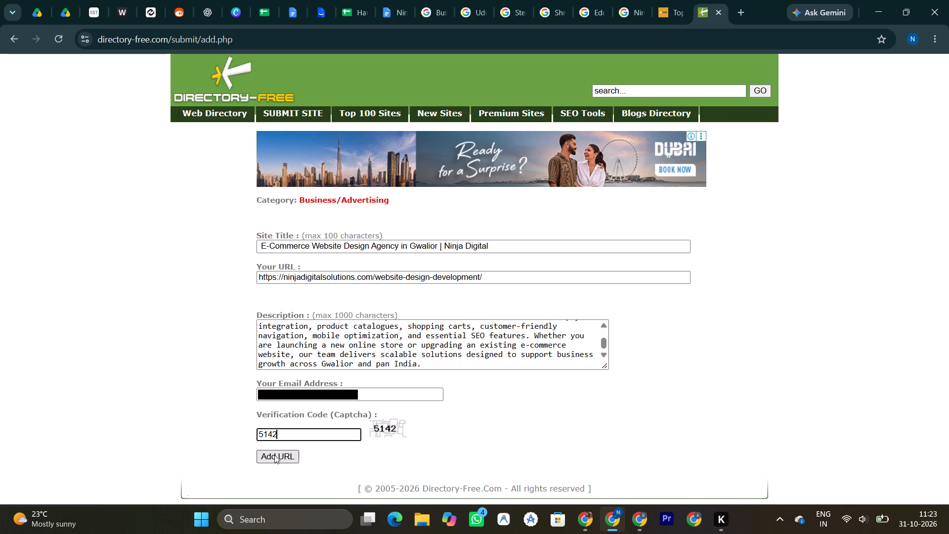
{"action": "left_click", "coordinate": [280, 456]}
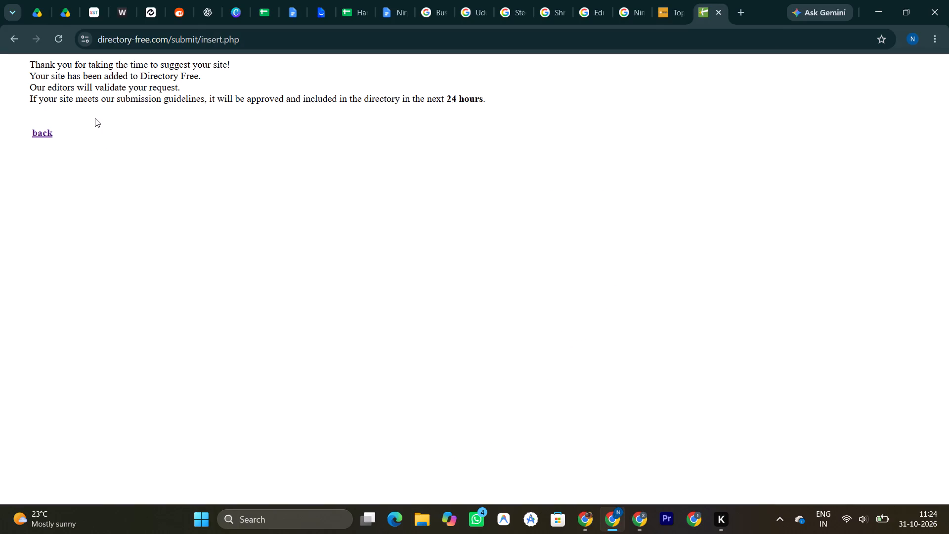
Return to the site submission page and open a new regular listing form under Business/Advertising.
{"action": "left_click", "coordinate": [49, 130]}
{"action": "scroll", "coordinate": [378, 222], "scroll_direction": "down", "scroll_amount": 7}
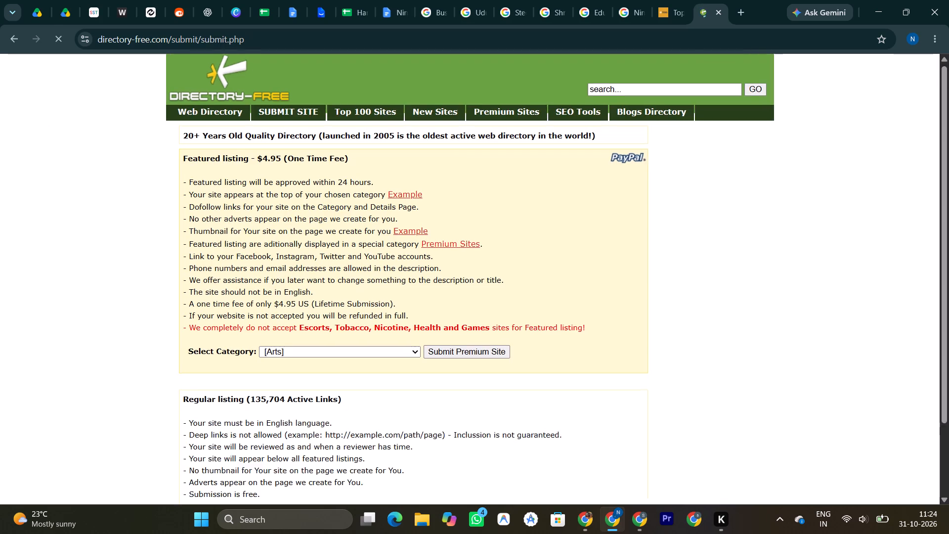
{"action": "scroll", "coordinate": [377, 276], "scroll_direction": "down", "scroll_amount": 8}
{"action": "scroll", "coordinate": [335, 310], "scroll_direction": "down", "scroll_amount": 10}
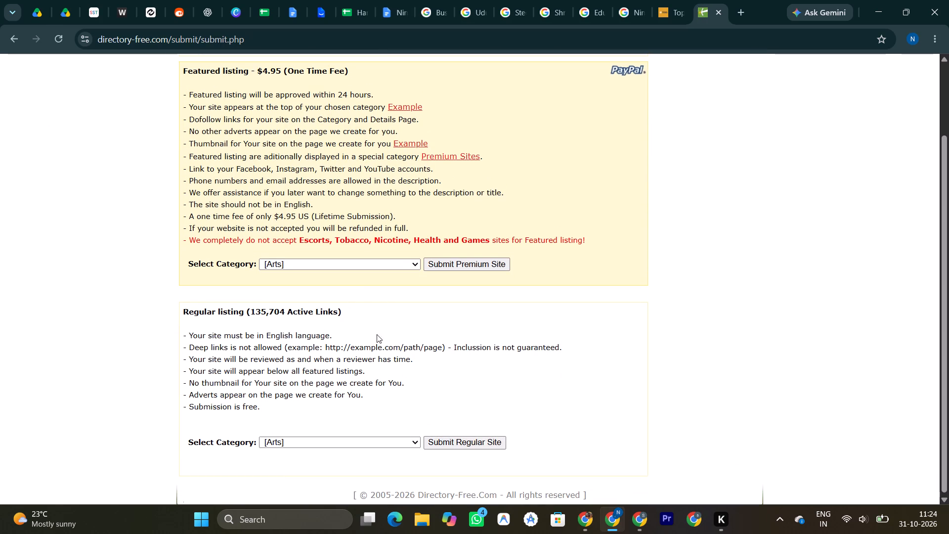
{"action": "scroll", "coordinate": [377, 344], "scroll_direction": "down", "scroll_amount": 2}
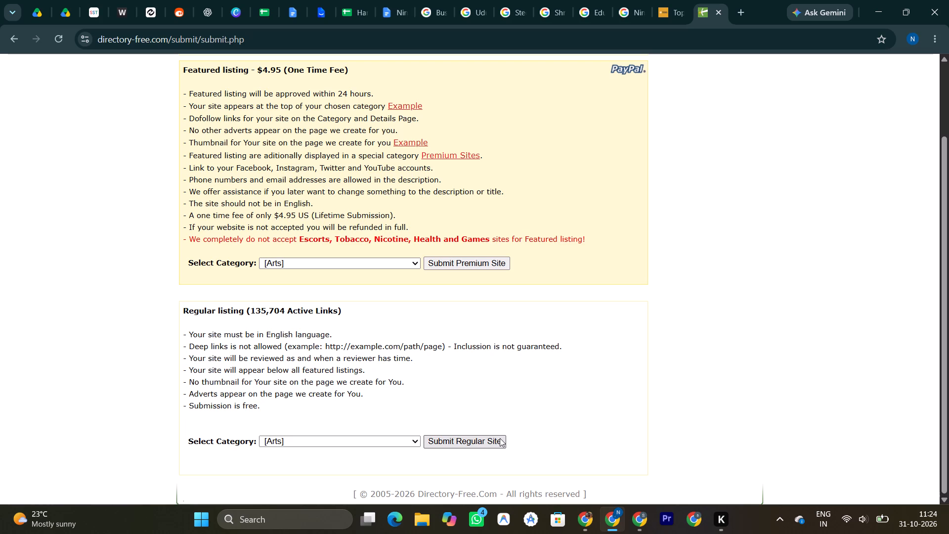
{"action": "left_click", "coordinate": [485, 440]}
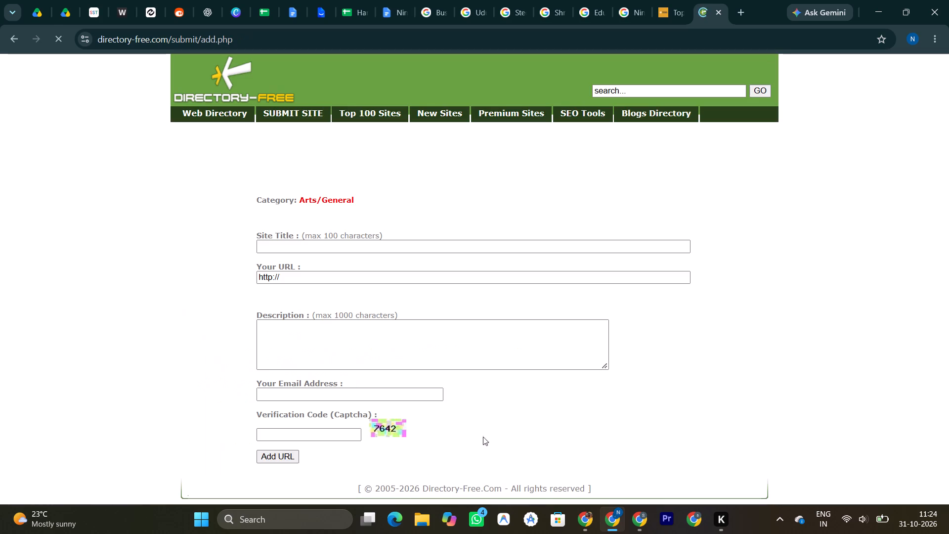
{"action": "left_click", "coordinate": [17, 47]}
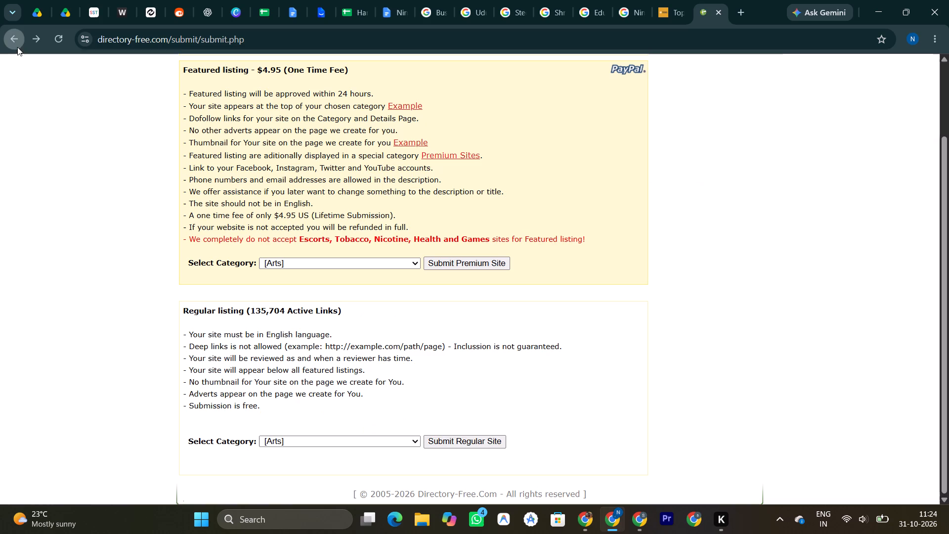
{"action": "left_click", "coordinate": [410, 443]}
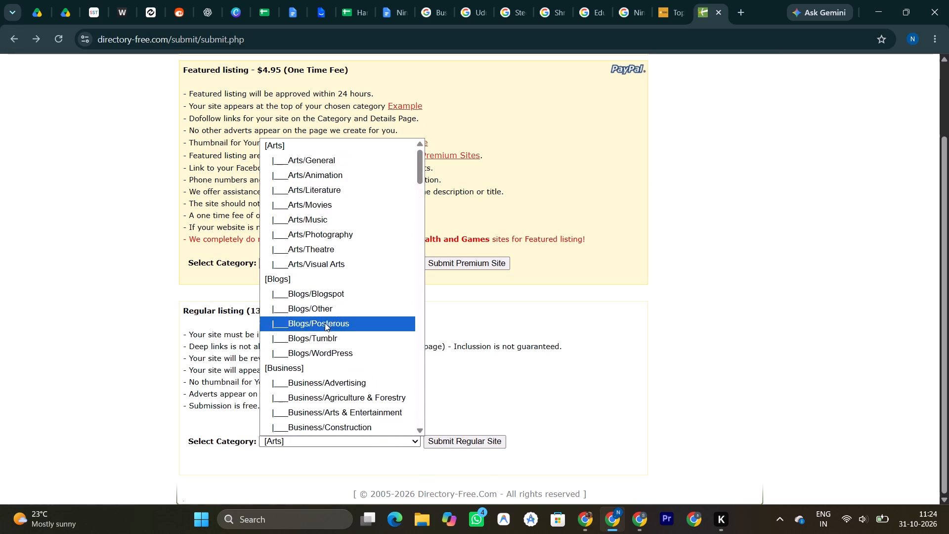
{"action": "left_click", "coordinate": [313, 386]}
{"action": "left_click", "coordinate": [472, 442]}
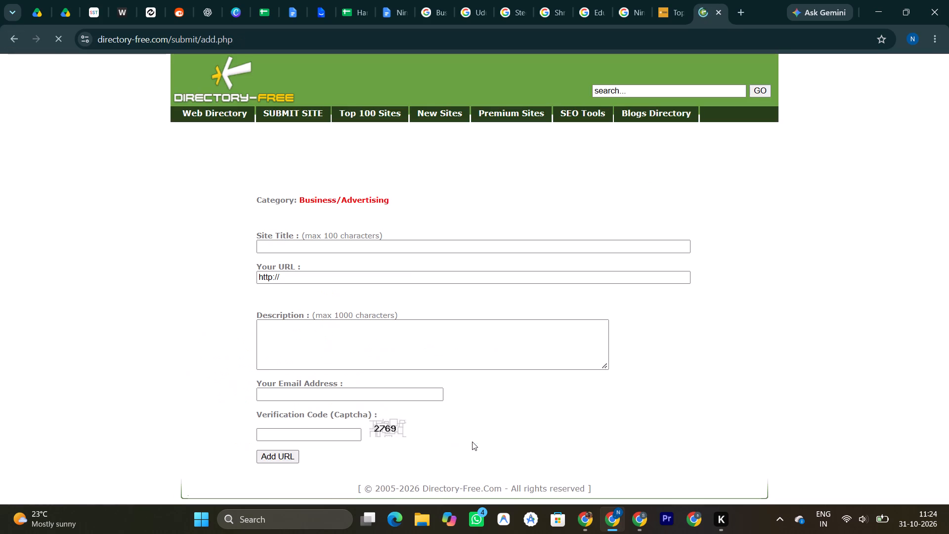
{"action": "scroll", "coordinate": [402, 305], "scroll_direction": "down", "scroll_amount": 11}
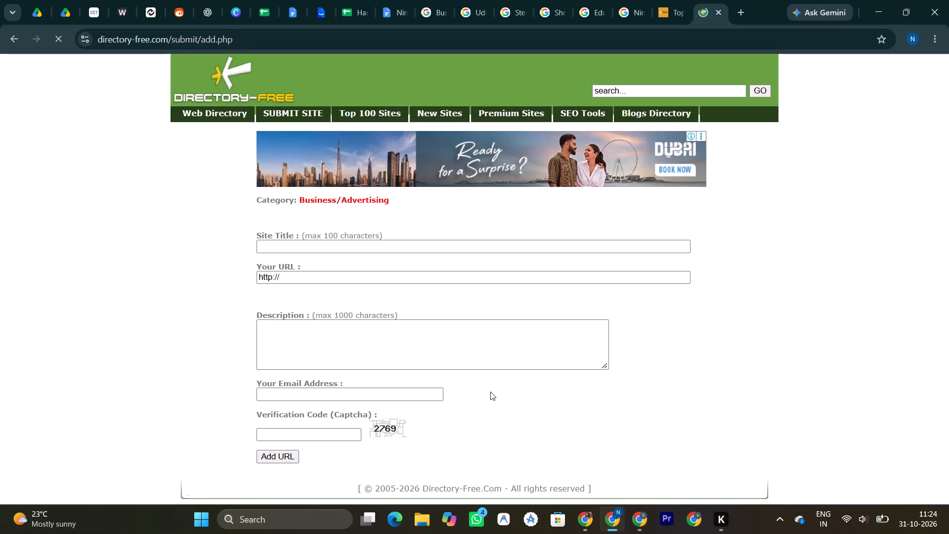
Look through the directory's New Sites page and the entries listed in its Business category.
{"action": "left_click", "coordinate": [447, 111]}
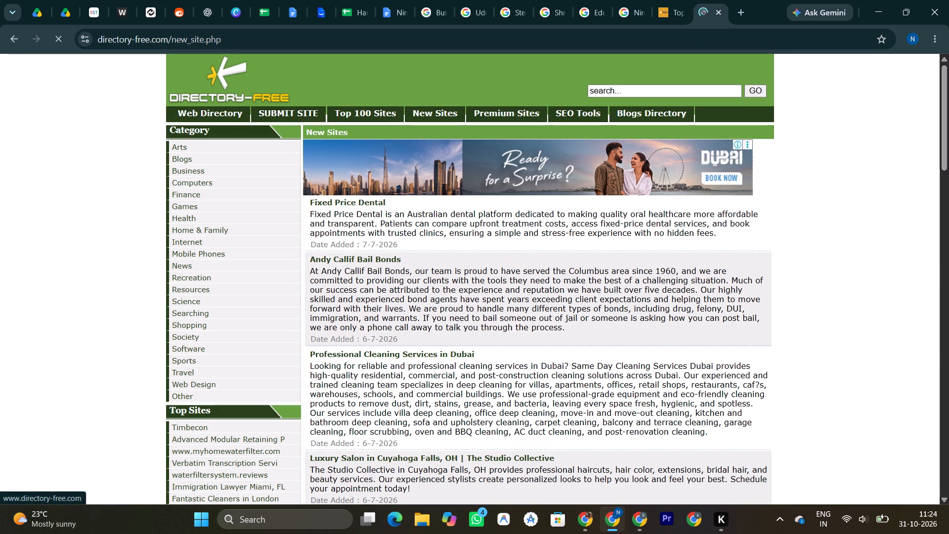
{"action": "left_click", "coordinate": [212, 175]}
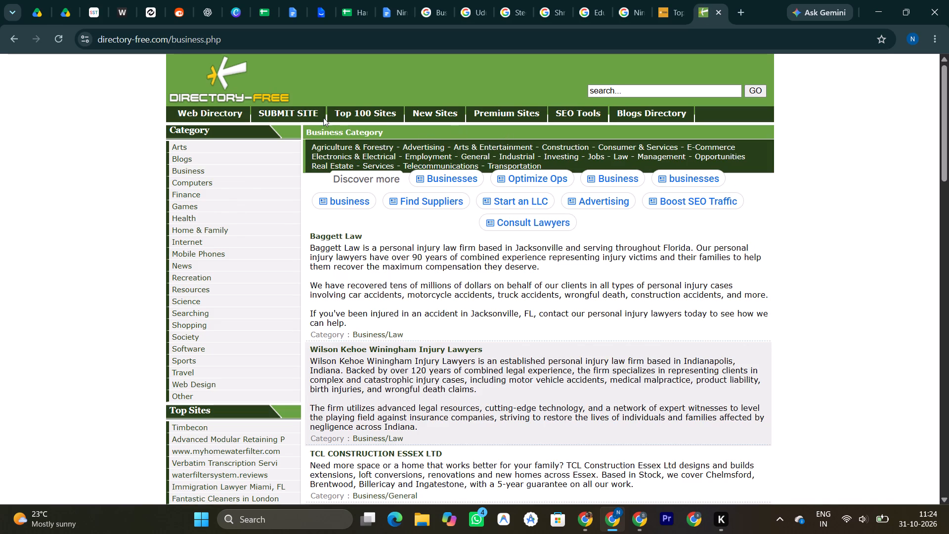
{"action": "left_click", "coordinate": [223, 110]}
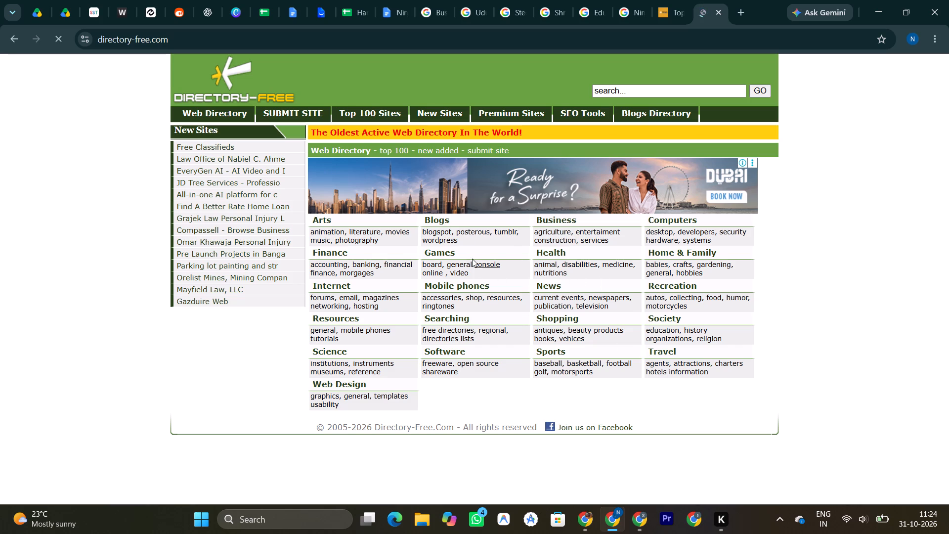
{"action": "left_click", "coordinate": [557, 220]}
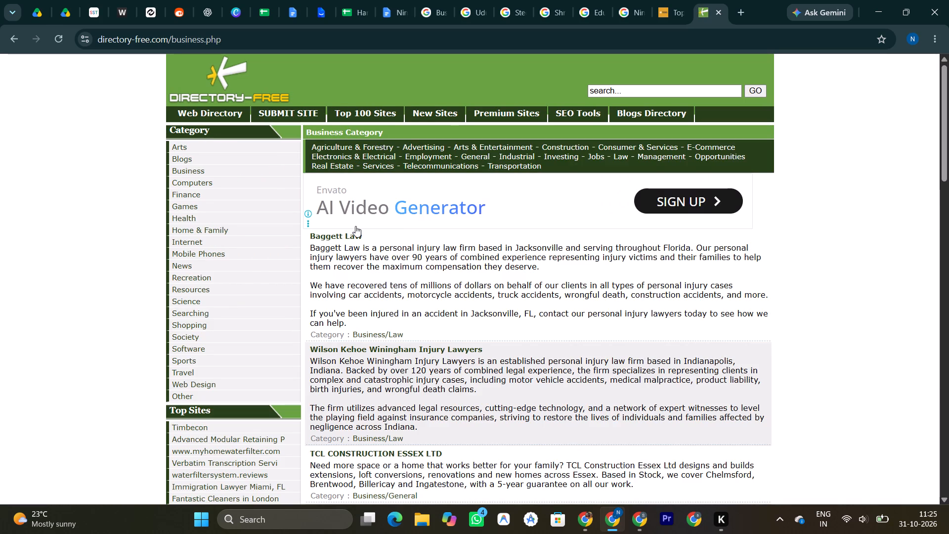
{"action": "scroll", "coordinate": [342, 244], "scroll_direction": "down", "scroll_amount": 8}
{"action": "scroll", "coordinate": [342, 241], "scroll_direction": "down", "scroll_amount": 13}
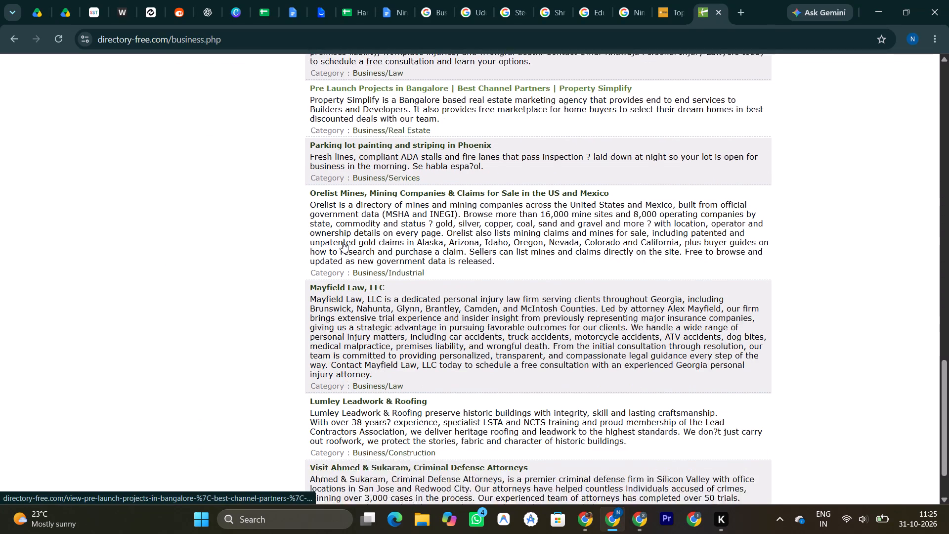
{"action": "scroll", "coordinate": [343, 242], "scroll_direction": "down", "scroll_amount": 9}
{"action": "scroll", "coordinate": [541, 295], "scroll_direction": "up", "scroll_amount": 10}
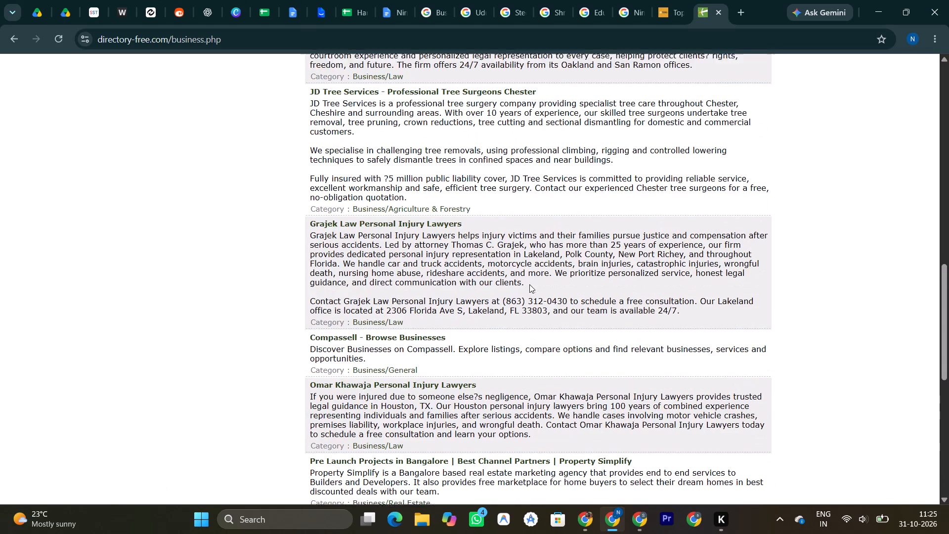
{"action": "scroll", "coordinate": [529, 284], "scroll_direction": "up", "scroll_amount": 5}
{"action": "scroll", "coordinate": [450, 218], "scroll_direction": "up", "scroll_amount": 8}
{"action": "scroll", "coordinate": [366, 241], "scroll_direction": "up", "scroll_amount": 6}
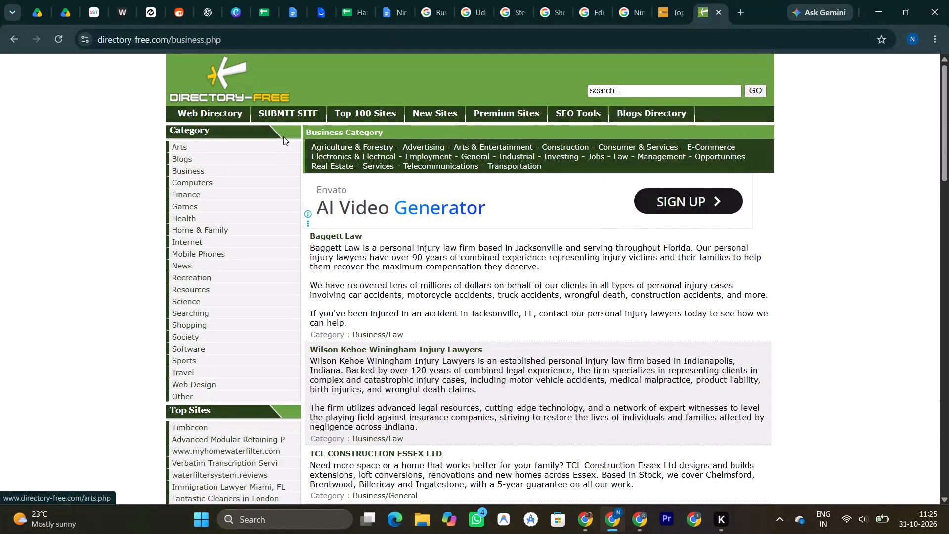
Start another site submission, choosing Business/Advertising as the Regular listing category and proceeding to its form.
{"action": "left_click", "coordinate": [292, 116]}
{"action": "scroll", "coordinate": [410, 241], "scroll_direction": "down", "scroll_amount": 6}
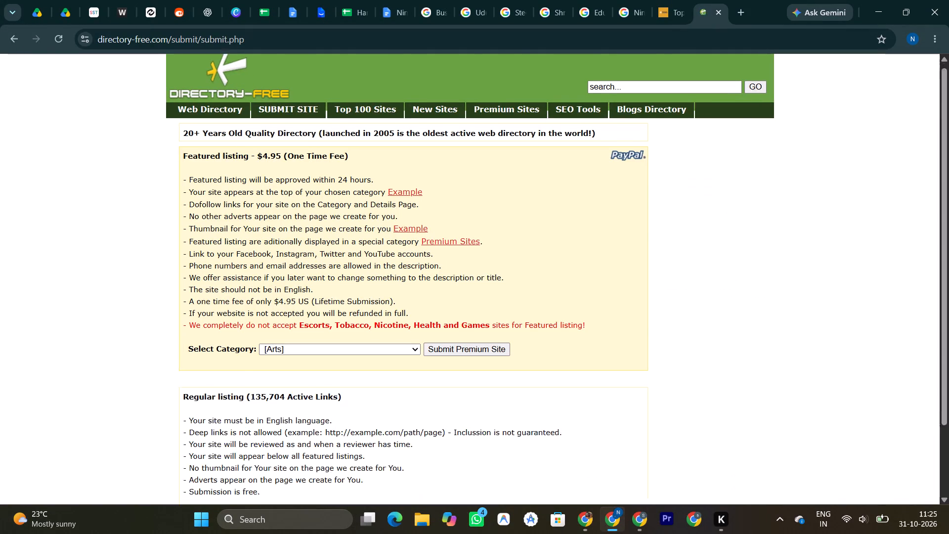
{"action": "scroll", "coordinate": [343, 362], "scroll_direction": "down", "scroll_amount": 4}
{"action": "left_click", "coordinate": [318, 438]}
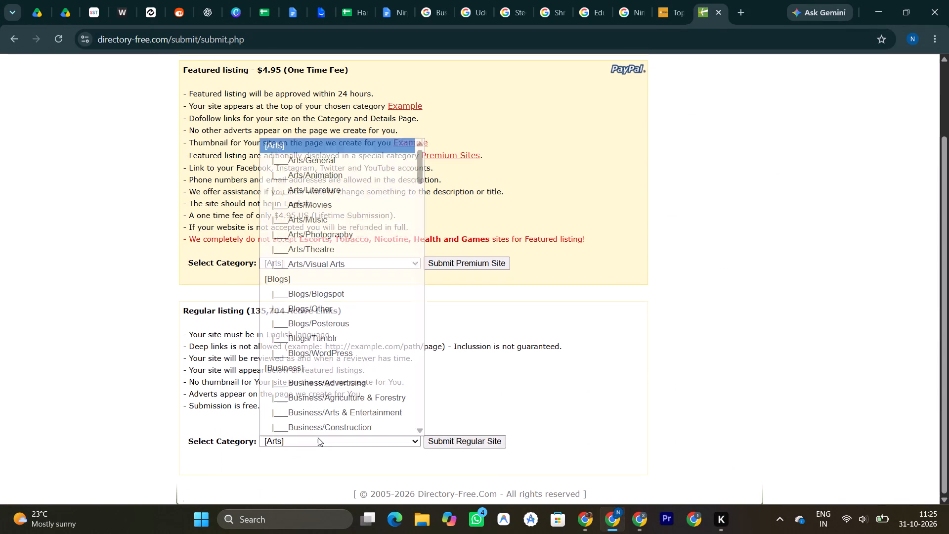
{"action": "left_click", "coordinate": [336, 350]}
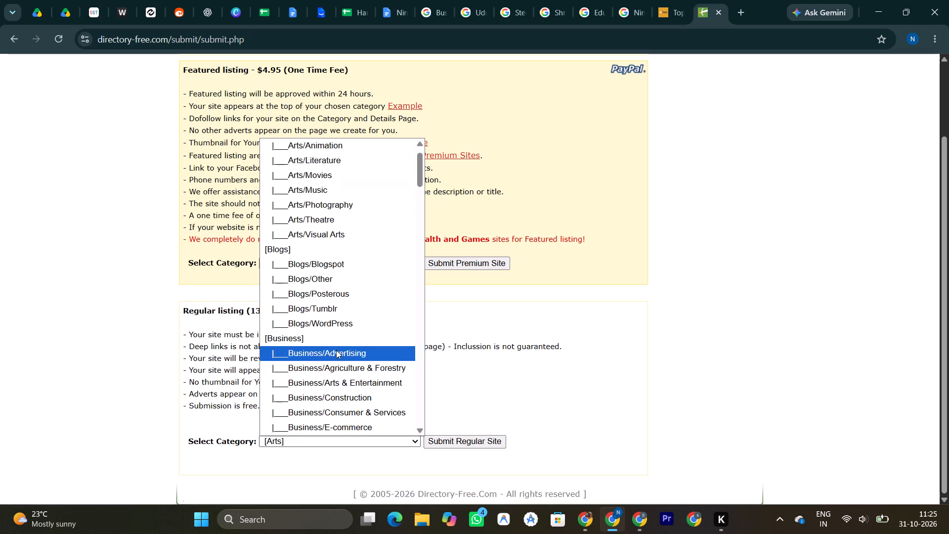
{"action": "left_click", "coordinate": [468, 441]}
Fill the Site Title with "E-Commerce Website Design Agency in Gwalior | Ninja Digital" from the Off-page Content document's October 2026 Directory section.
{"action": "left_click", "coordinate": [290, 246]}
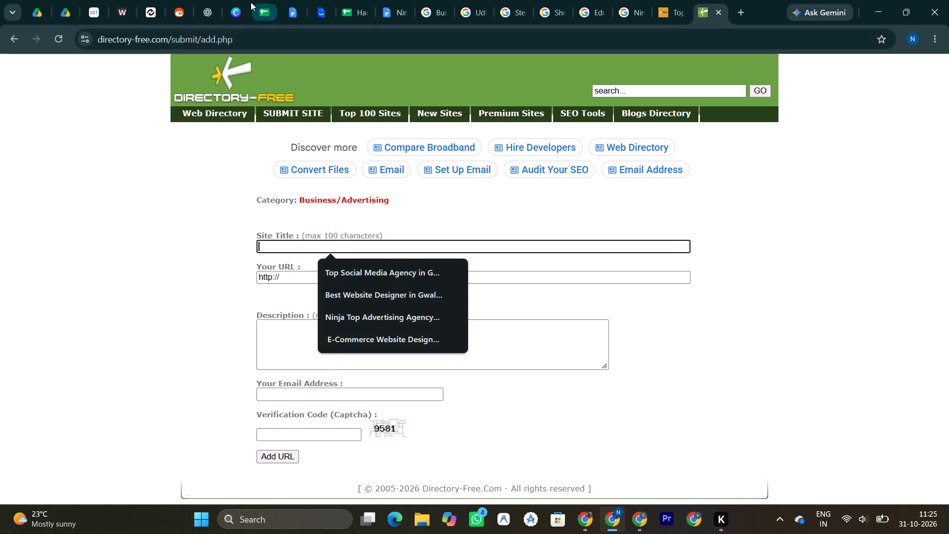
{"action": "left_click", "coordinate": [385, 0]}
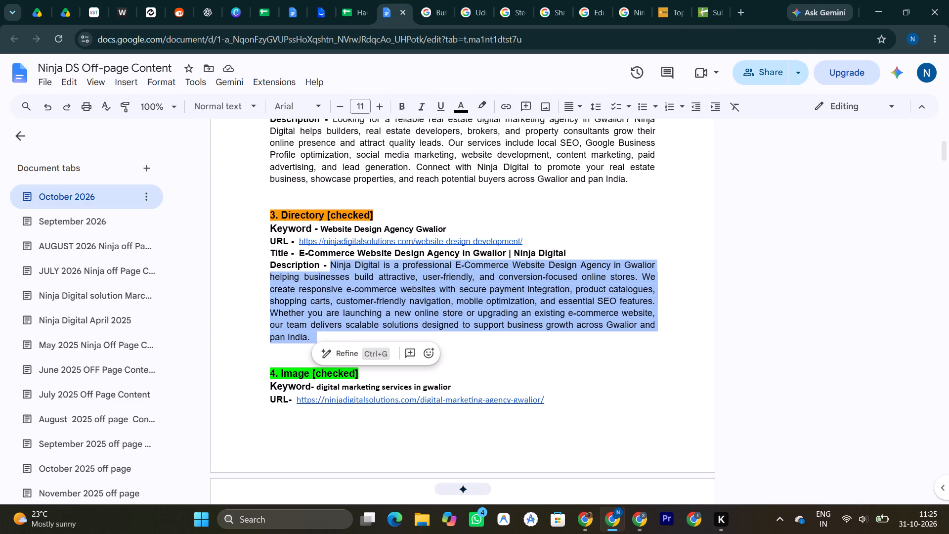
{"action": "left_click_drag", "start_coordinate": [569, 251], "coordinate": [299, 253]}
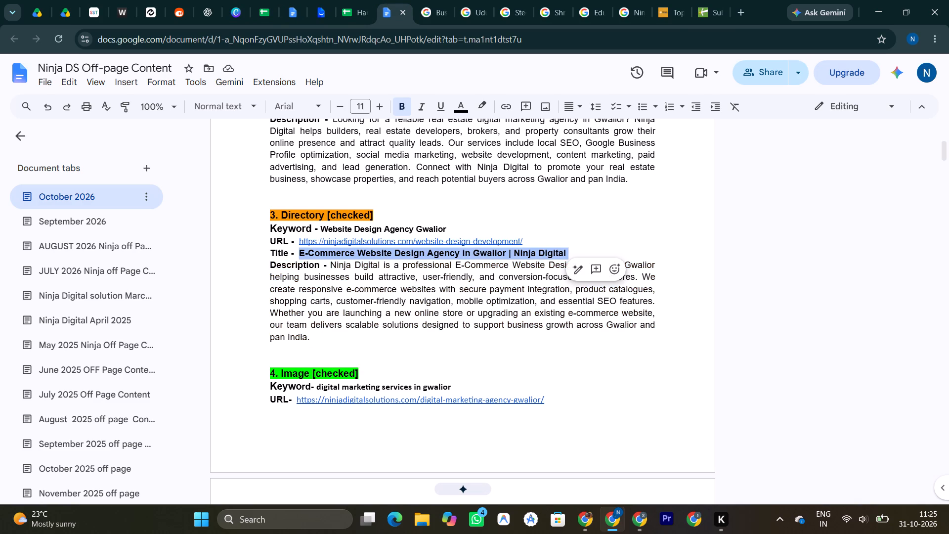
{"action": "key", "text": "ctrl+c"}
{"action": "left_click", "coordinate": [706, 0]}
{"action": "key", "text": "ctrl+v"}
{"action": "triple_click", "coordinate": [351, 274]}
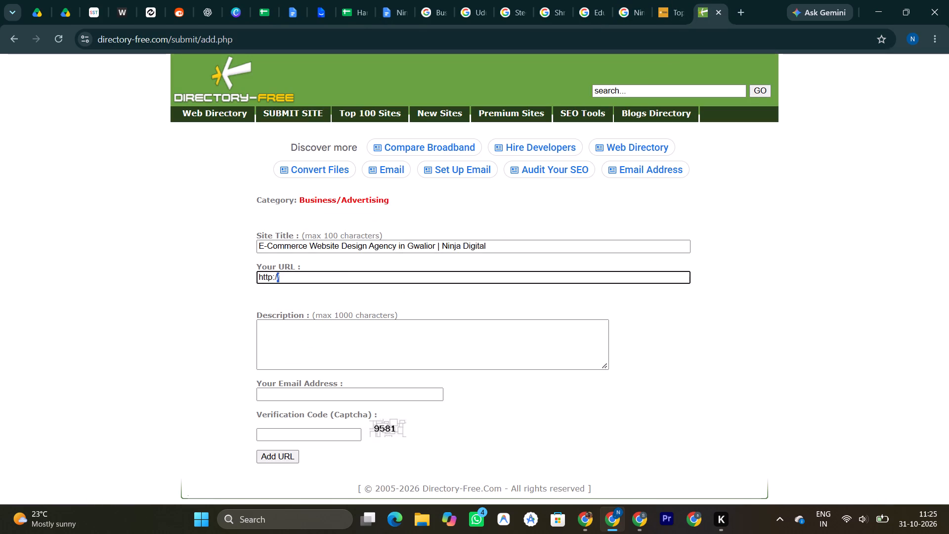
{"action": "left_click", "coordinate": [387, 0]}
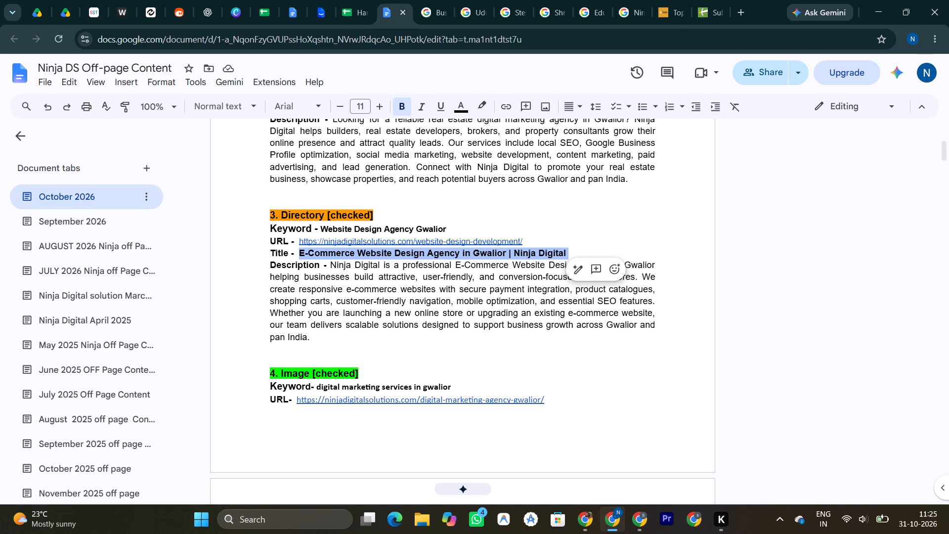
{"action": "left_click_drag", "start_coordinate": [522, 242], "coordinate": [299, 246]}
{"action": "key", "text": "ctrl+c"}
{"action": "left_click", "coordinate": [705, 0]}
{"action": "key", "text": "ctrl+v"}
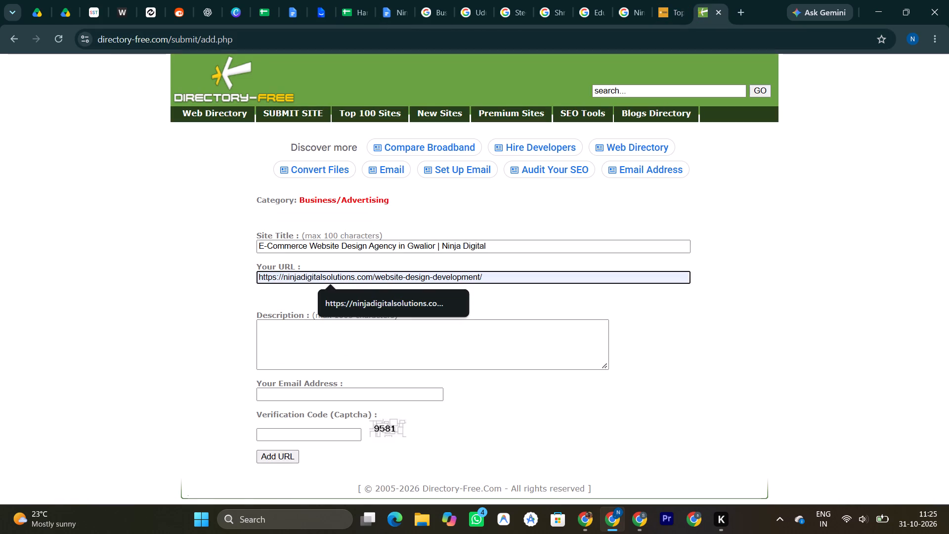
Fill the Description with the E-Commerce Website Design Agency paragraph copied from the document's Directory section.
{"action": "left_click", "coordinate": [363, 344]}
{"action": "left_click", "coordinate": [378, 0]}
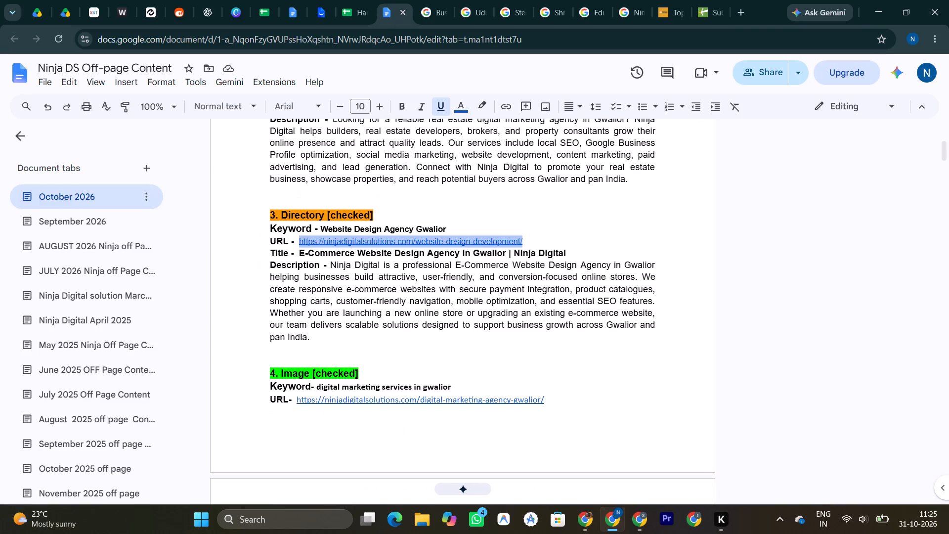
{"action": "left_click_drag", "start_coordinate": [332, 262], "coordinate": [345, 321]}
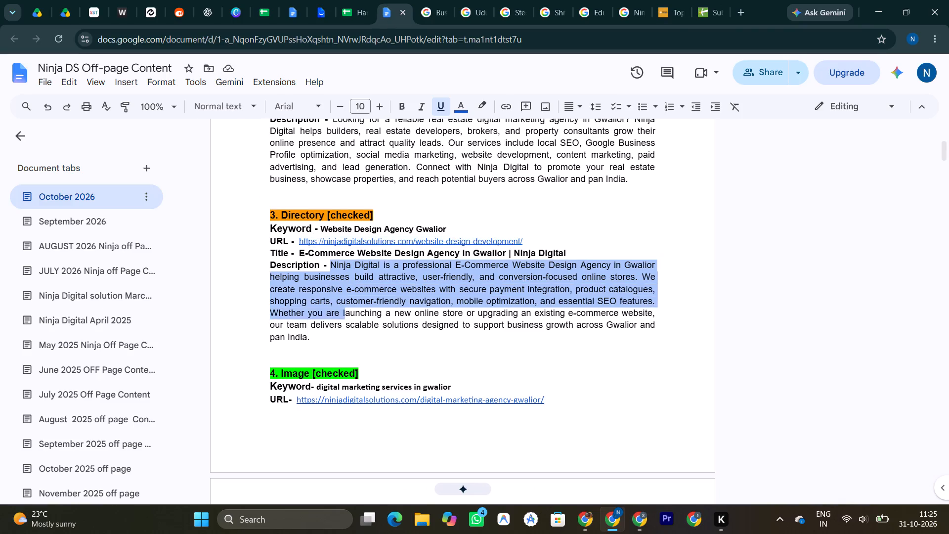
{"action": "left_click_drag", "start_coordinate": [345, 321], "coordinate": [347, 334]}
{"action": "key", "text": "ctrl+c"}
{"action": "left_click", "coordinate": [704, 2]}
{"action": "key", "text": "ctrl+v"}
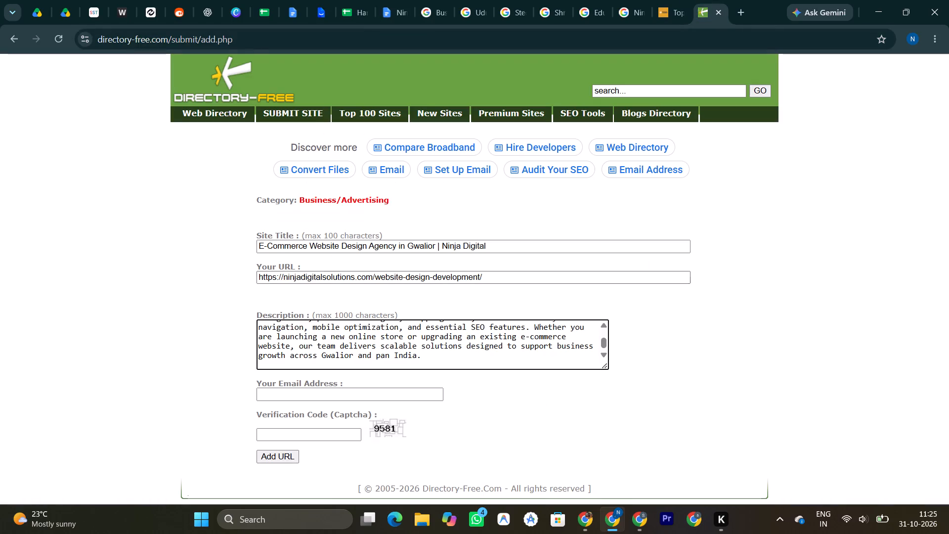
Fill in the saved contact email address and enter the displayed verification code on the listing form.
{"action": "scroll", "coordinate": [324, 255], "scroll_direction": "down", "scroll_amount": 5}
{"action": "left_click", "coordinate": [286, 400]}
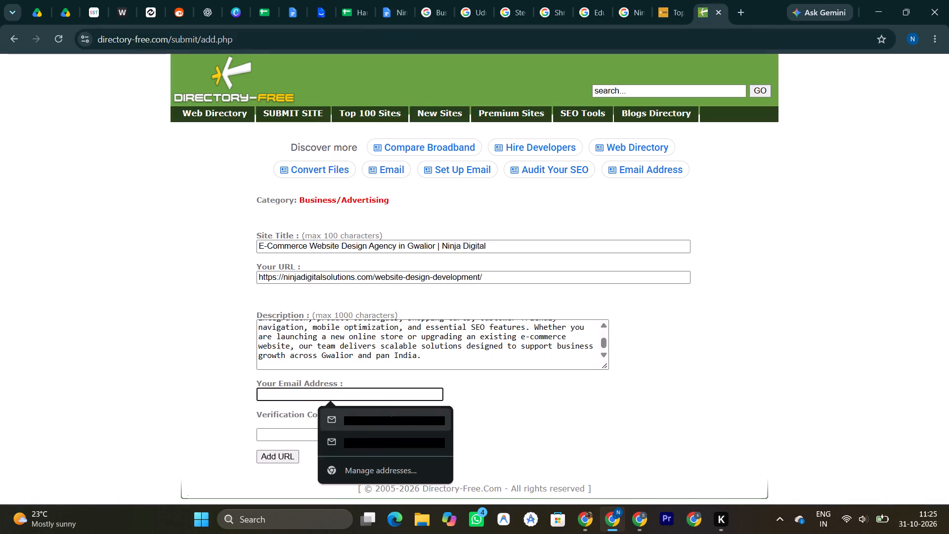
{"action": "left_click", "coordinate": [390, 415]}
{"action": "left_click", "coordinate": [283, 431]}
{"action": "key", "text": "9"}
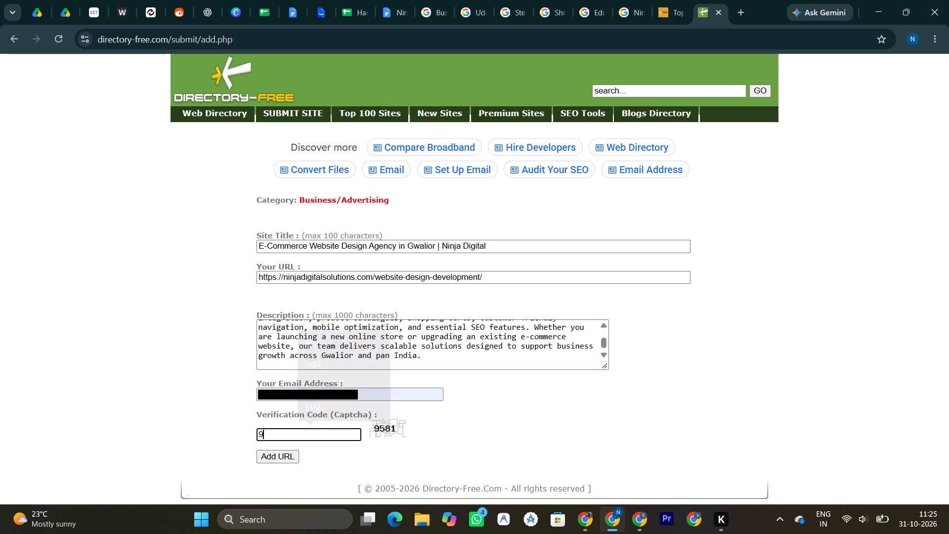
{"action": "type", "text": "581"}
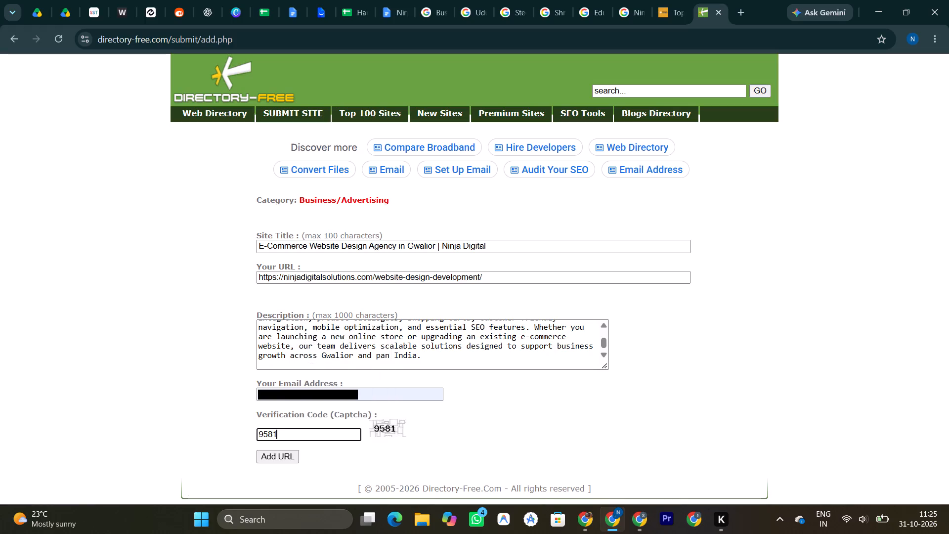
{"action": "scroll", "coordinate": [531, 248], "scroll_direction": "up", "scroll_amount": 4}
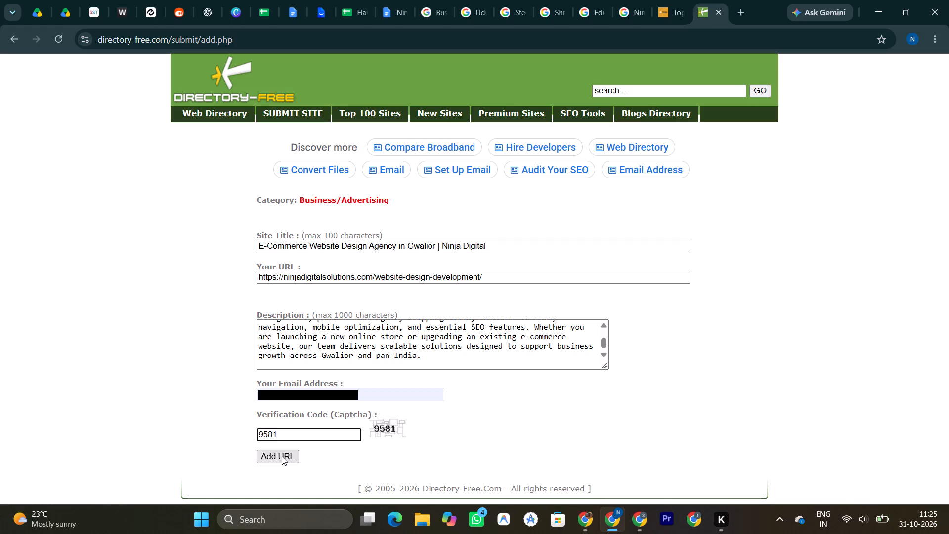
Add a new line at the end of the Description containing the Directory title copied from the Off-page Content document.
{"action": "left_click", "coordinate": [448, 354]}
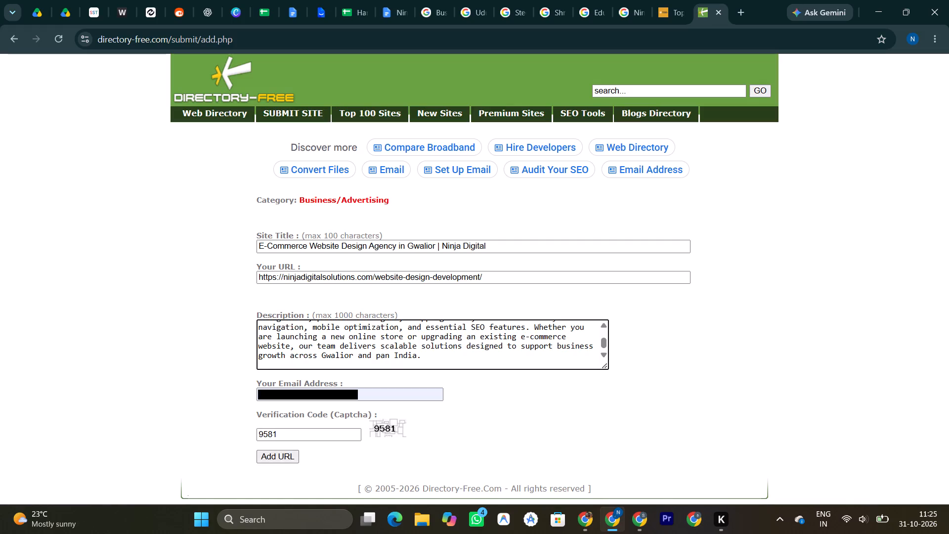
{"action": "key", "text": "shift+Return"}
{"action": "left_click", "coordinate": [381, 0]}
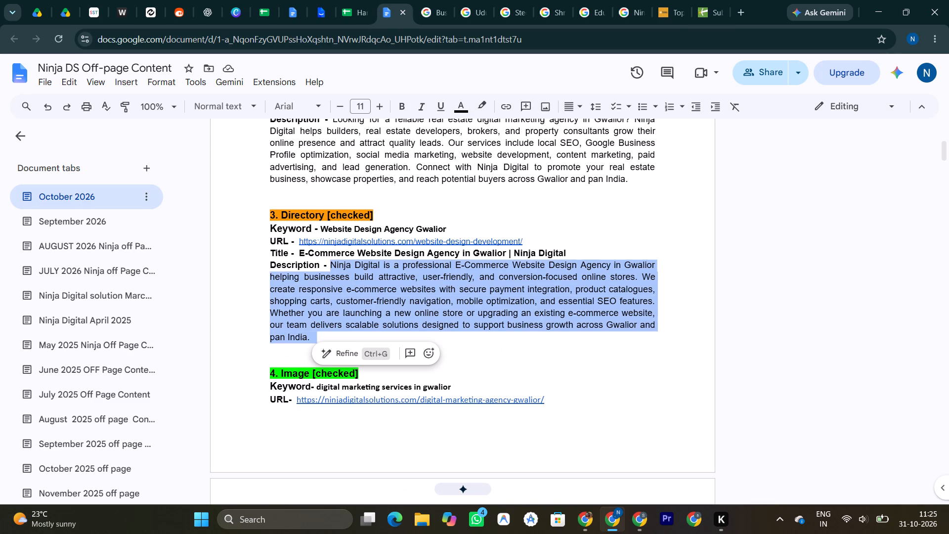
{"action": "left_click_drag", "start_coordinate": [571, 254], "coordinate": [312, 258]}
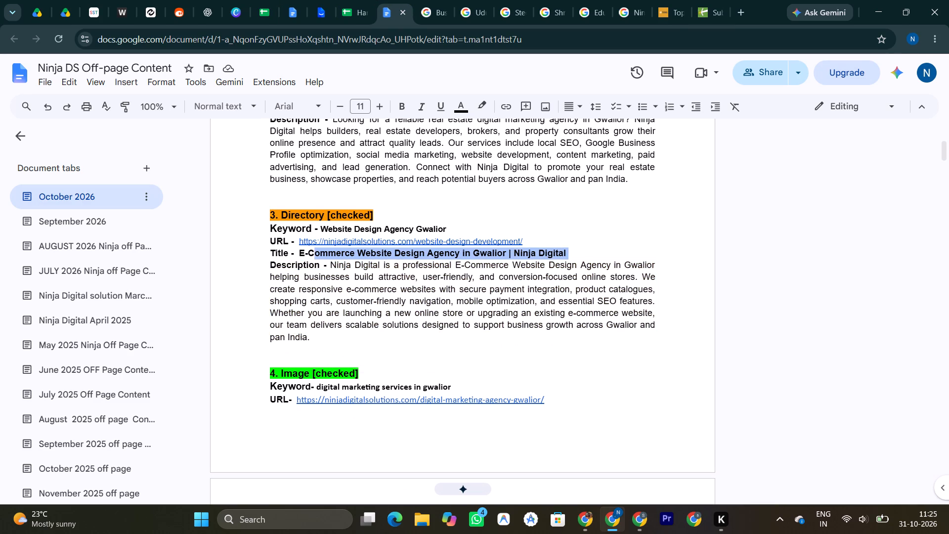
{"action": "left_click_drag", "start_coordinate": [312, 258], "coordinate": [300, 259]}
{"action": "key", "text": "ctrl+c"}
{"action": "left_click", "coordinate": [707, 0]}
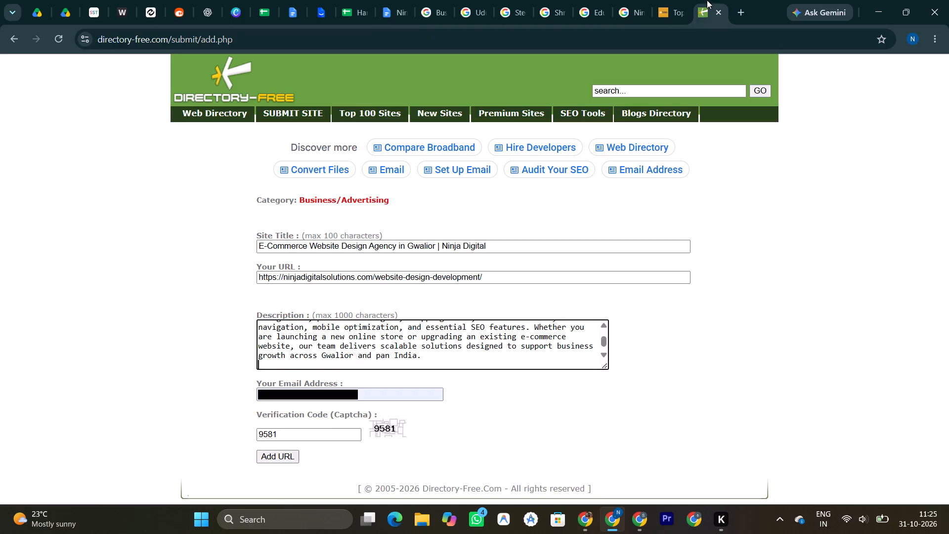
{"action": "key", "text": "ctrl+v"}
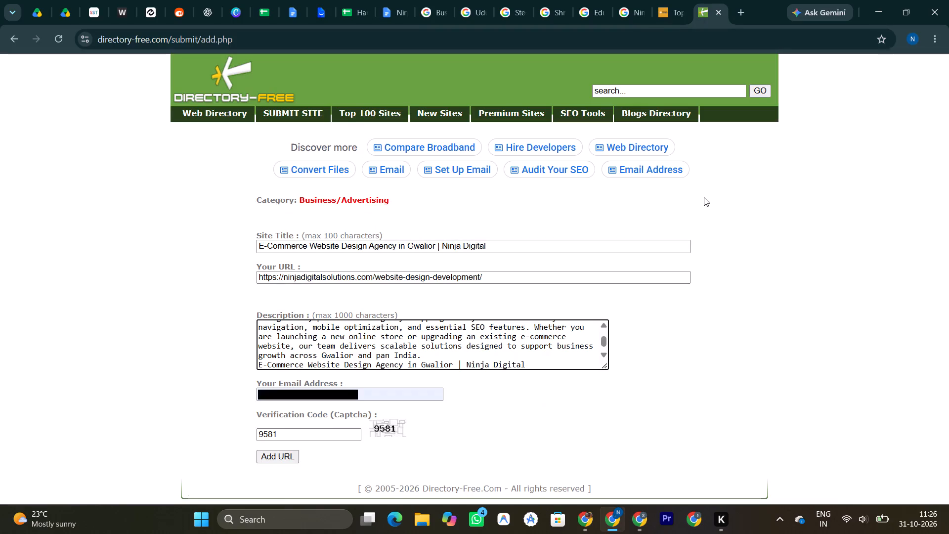
{"action": "left_click", "coordinate": [394, 0]}
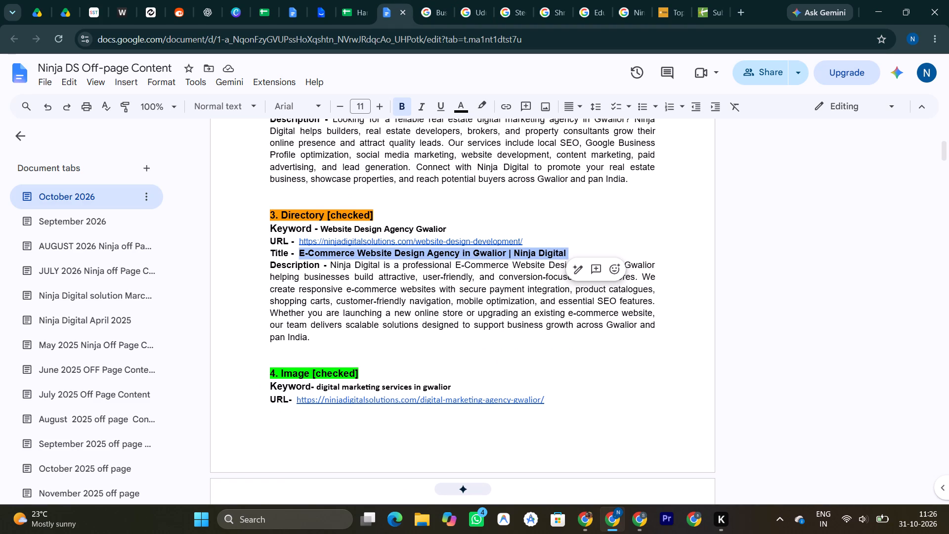
{"action": "left_click_drag", "start_coordinate": [525, 242], "coordinate": [300, 246]}
{"action": "key", "text": "ctrl+c"}
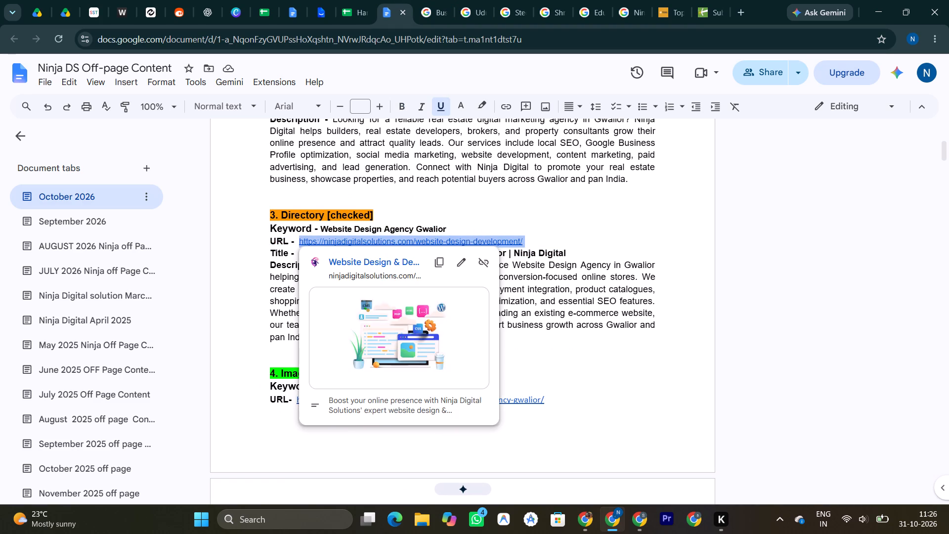
{"action": "left_click", "coordinate": [718, 0]}
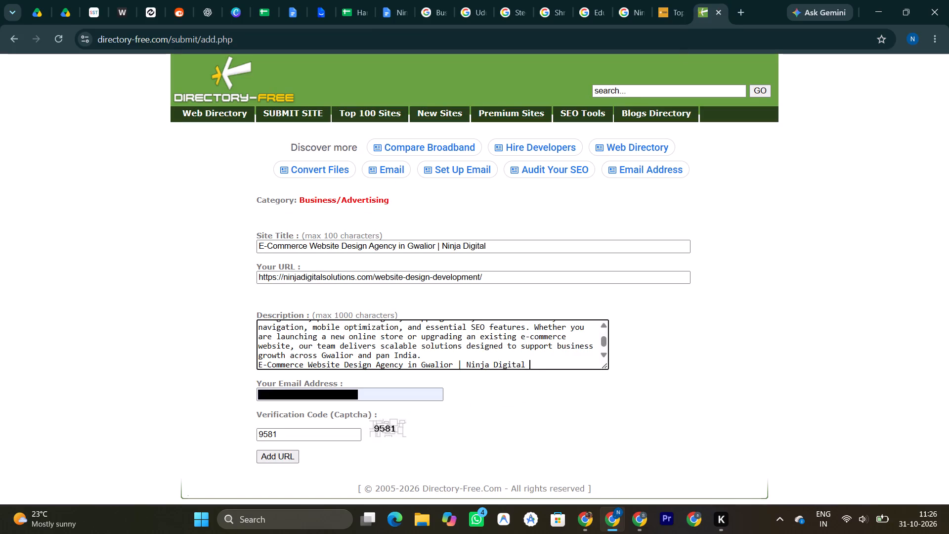
{"action": "left_click_drag", "start_coordinate": [529, 365], "coordinate": [249, 349]}
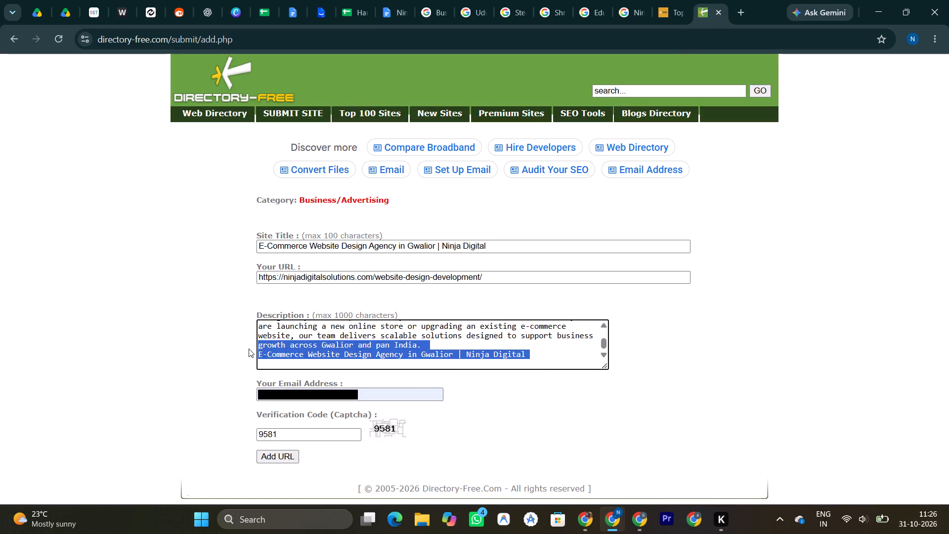
{"action": "left_click_drag", "start_coordinate": [249, 349], "coordinate": [250, 350]}
{"action": "key", "text": "ctrl+v"}
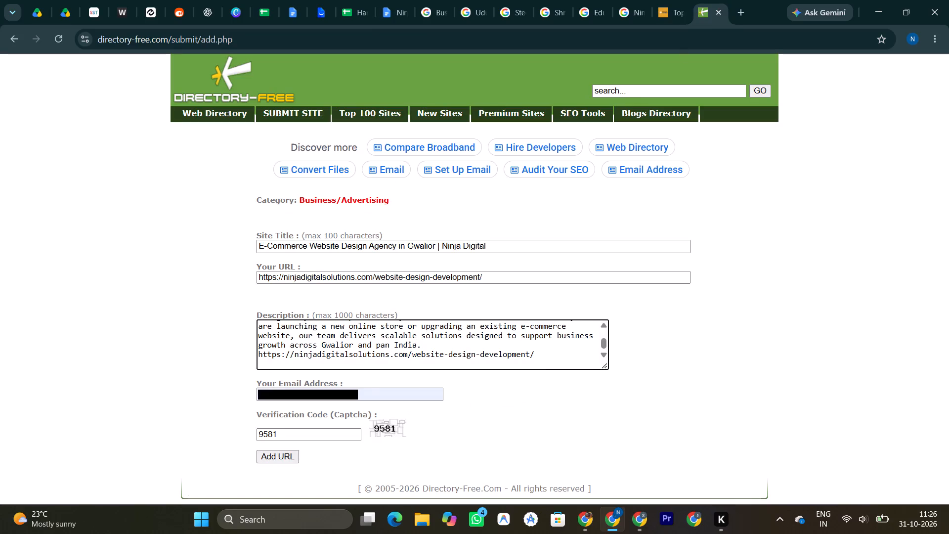
Submit the completed Business/Advertising listing to Directory Free.
{"action": "left_click", "coordinate": [263, 455]}
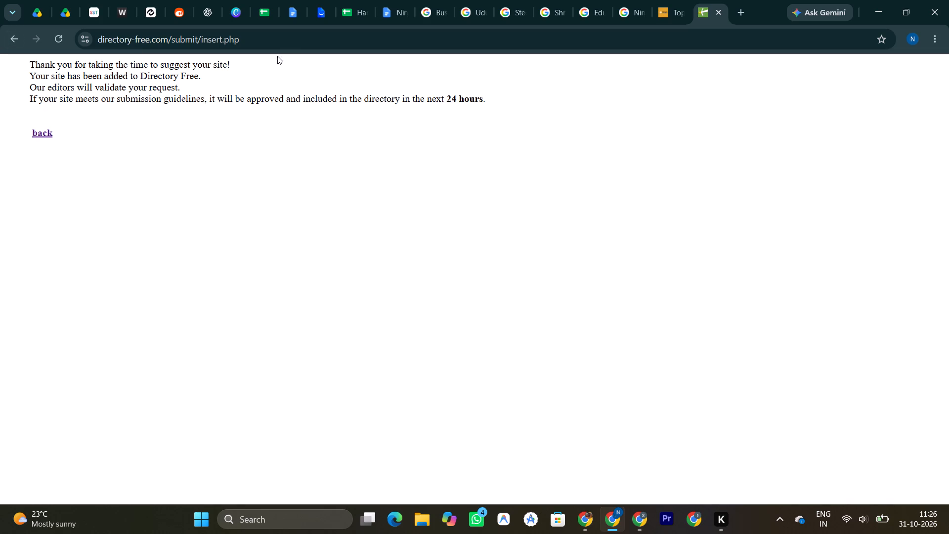
{"action": "left_click", "coordinate": [269, 41]}
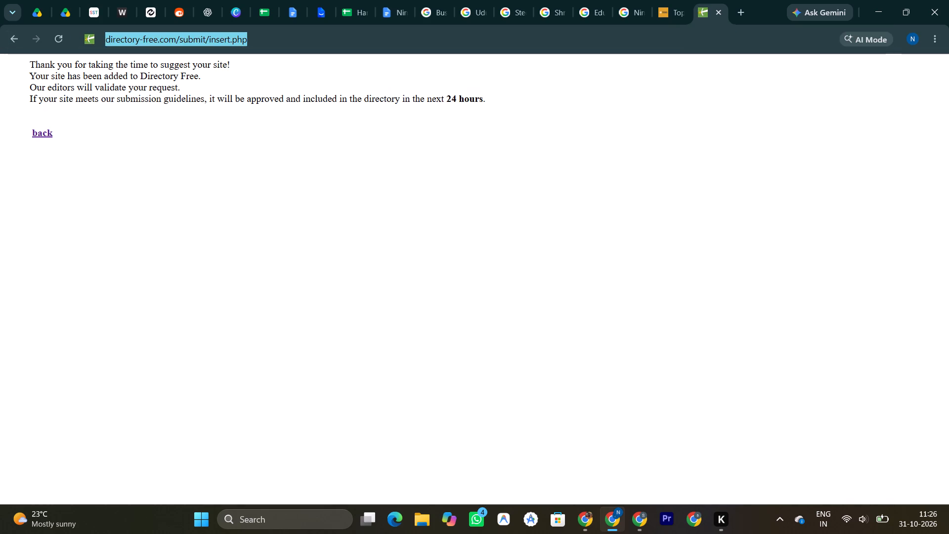
{"action": "triple_click", "coordinate": [329, 41]}
{"action": "key", "text": "ctrl+c"}
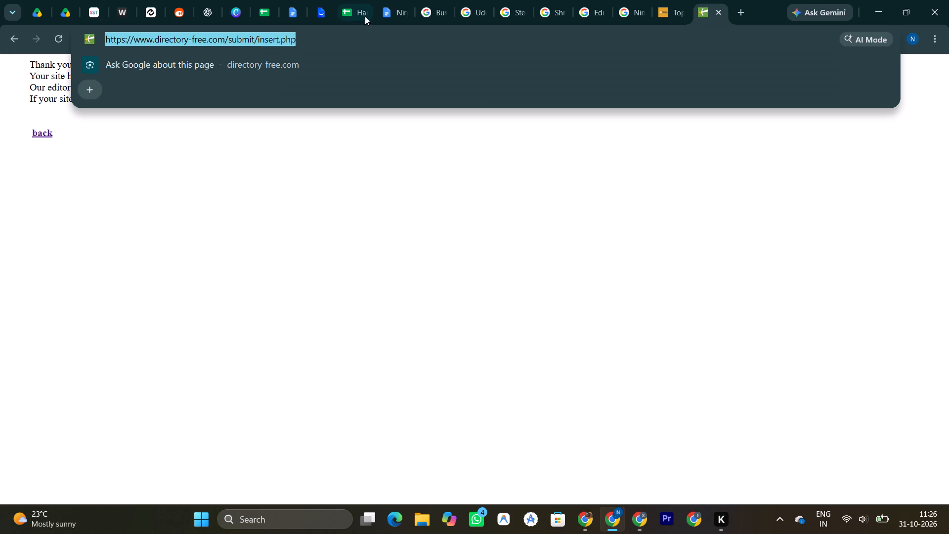
{"action": "left_click", "coordinate": [361, 0]}
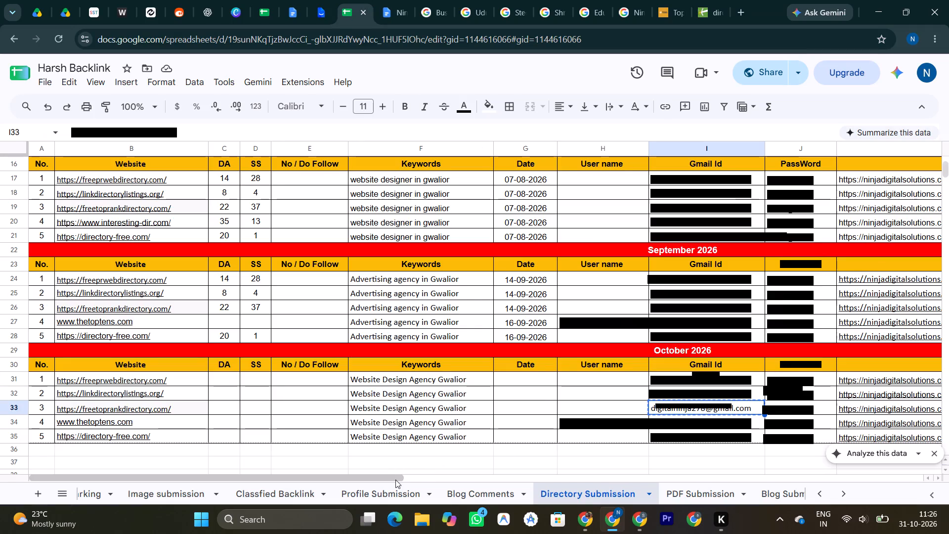
{"action": "left_click_drag", "start_coordinate": [394, 480], "coordinate": [654, 466]}
{"action": "left_click", "coordinate": [613, 438]}
{"action": "key", "text": "ctrl+v"}
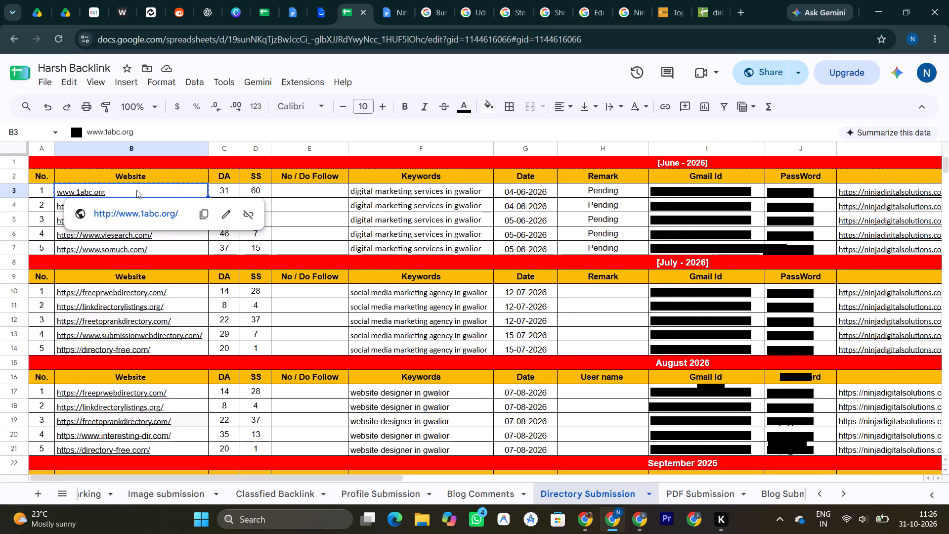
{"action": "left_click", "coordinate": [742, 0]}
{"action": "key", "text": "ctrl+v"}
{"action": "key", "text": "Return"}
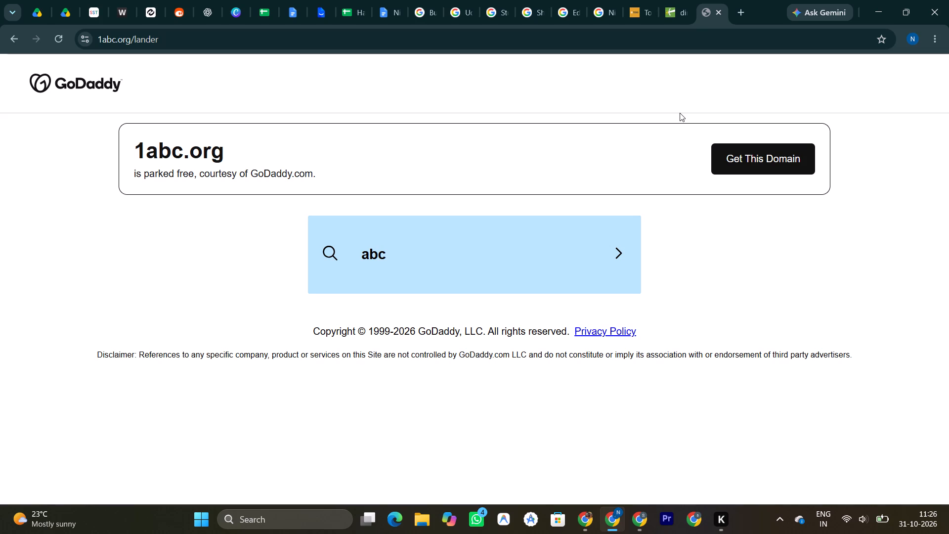
Close the browser tabs for TheTopTens, directory-free.com and 1abc.org.
{"action": "left_click", "coordinate": [679, 0]}
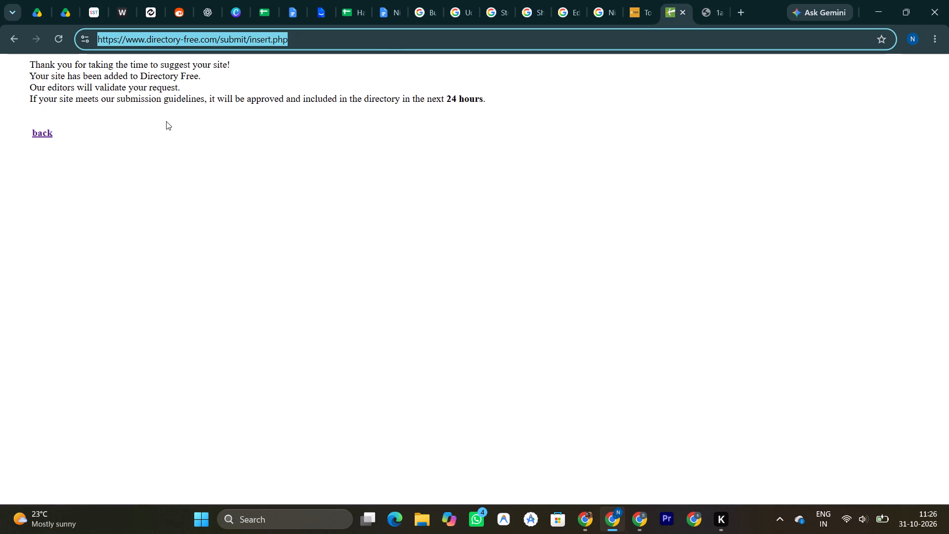
{"action": "left_click", "coordinate": [646, 9]}
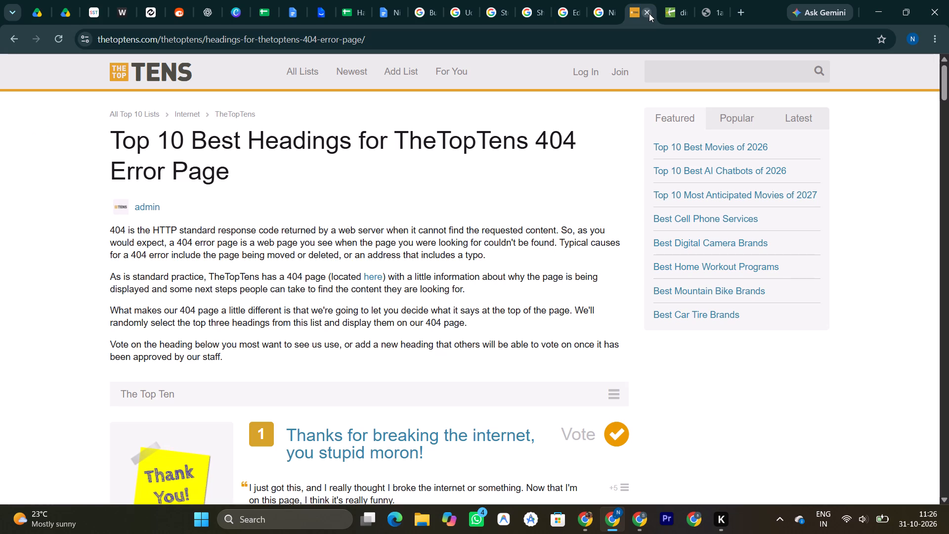
{"action": "left_click", "coordinate": [648, 13]}
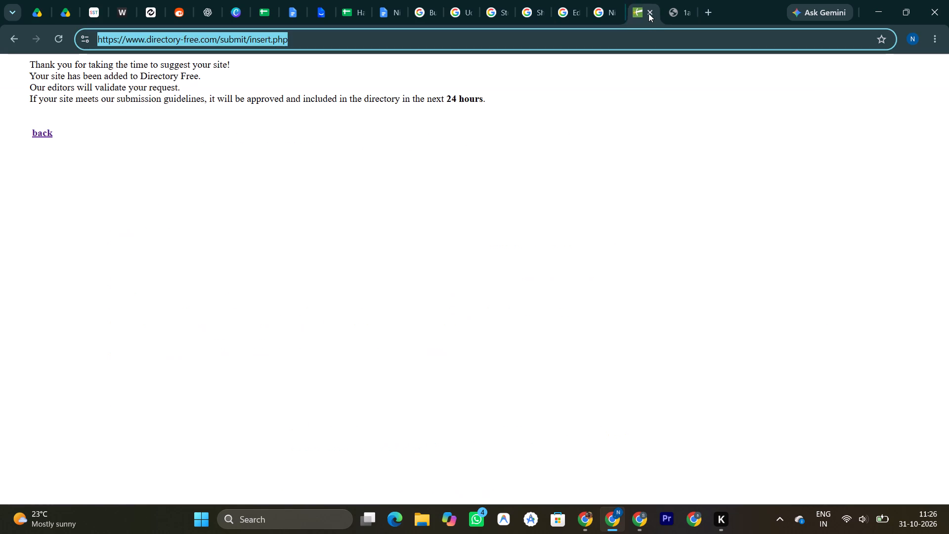
{"action": "left_click", "coordinate": [648, 13]}
{"action": "left_click", "coordinate": [648, 13]}
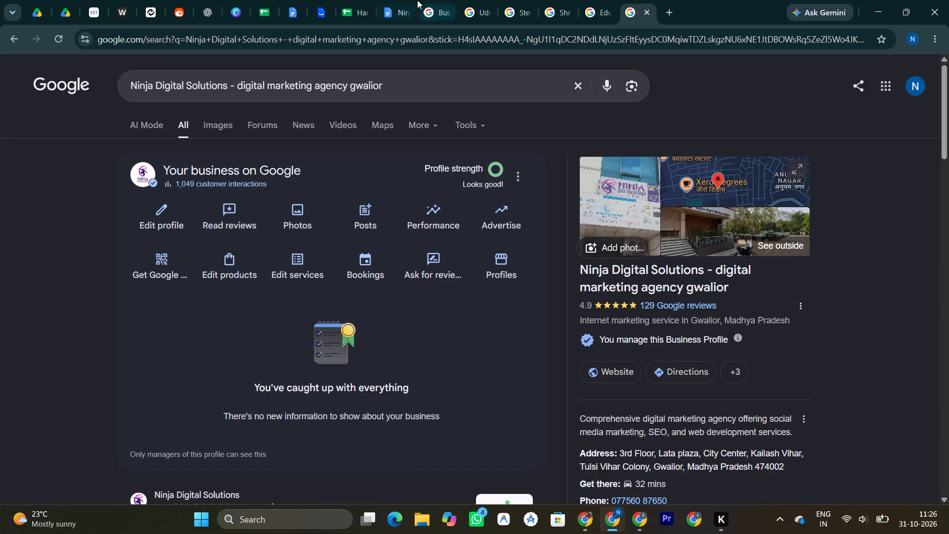
{"action": "left_click", "coordinate": [360, 0]}
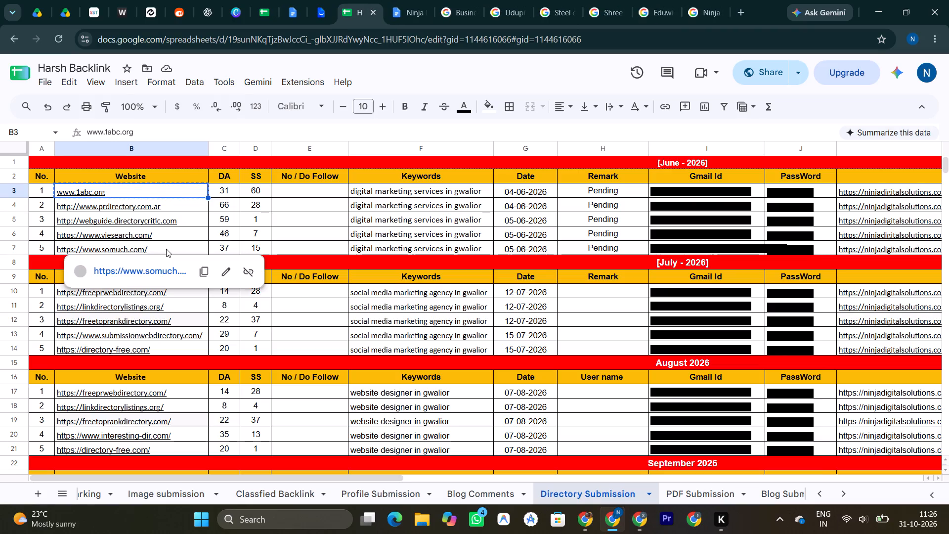
{"action": "left_click", "coordinate": [166, 249]}
{"action": "key", "text": "ctrl+c"}
{"action": "left_click", "coordinate": [739, 0]}
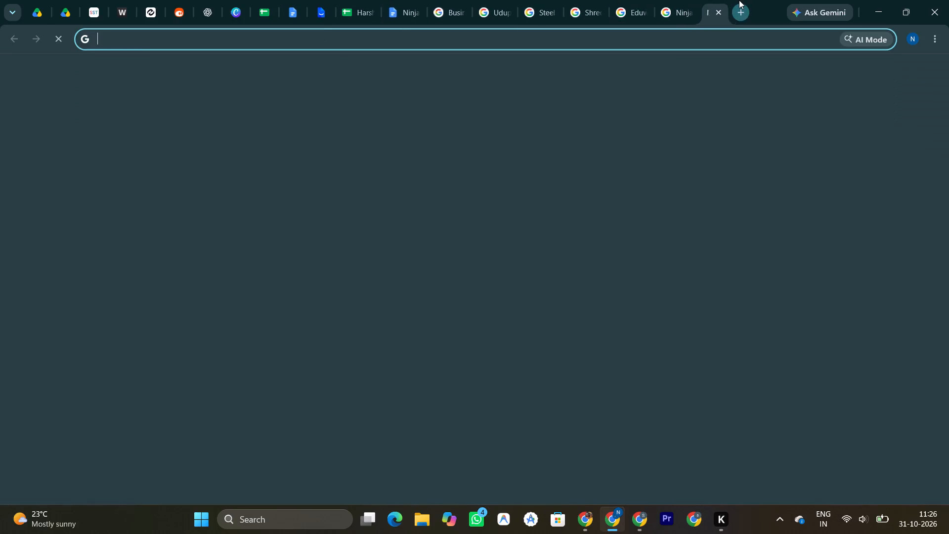
{"action": "key", "text": "ctrl+v"}
{"action": "key", "text": "Return"}
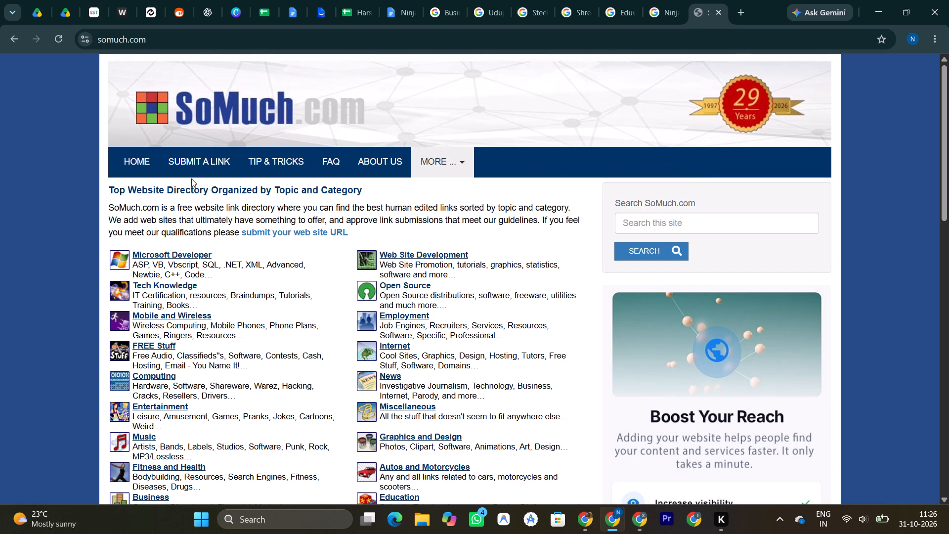
Open SoMuch.com's link submission page and review its submission guidelines and link options.
{"action": "left_click", "coordinate": [196, 166]}
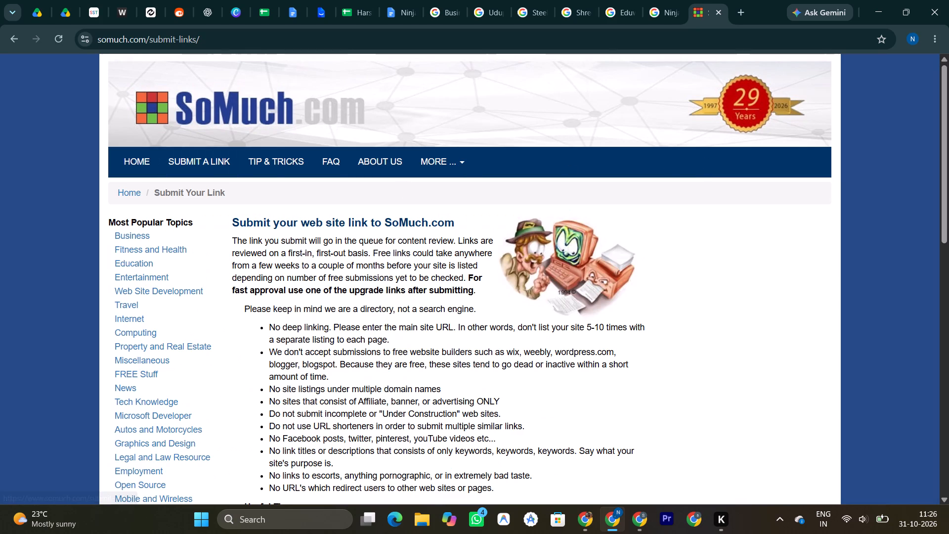
{"action": "scroll", "coordinate": [353, 224], "scroll_direction": "down", "scroll_amount": 10}
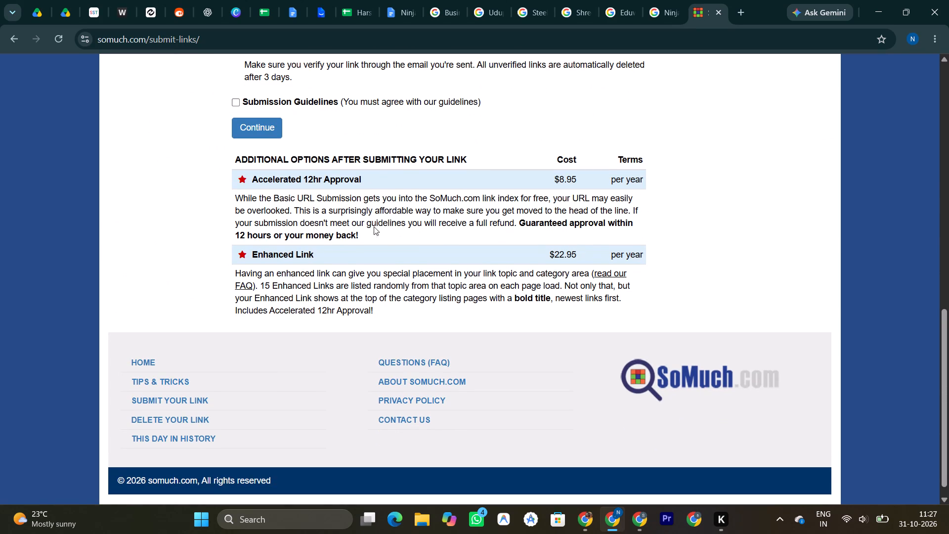
{"action": "scroll", "coordinate": [332, 196], "scroll_direction": "up", "scroll_amount": 2}
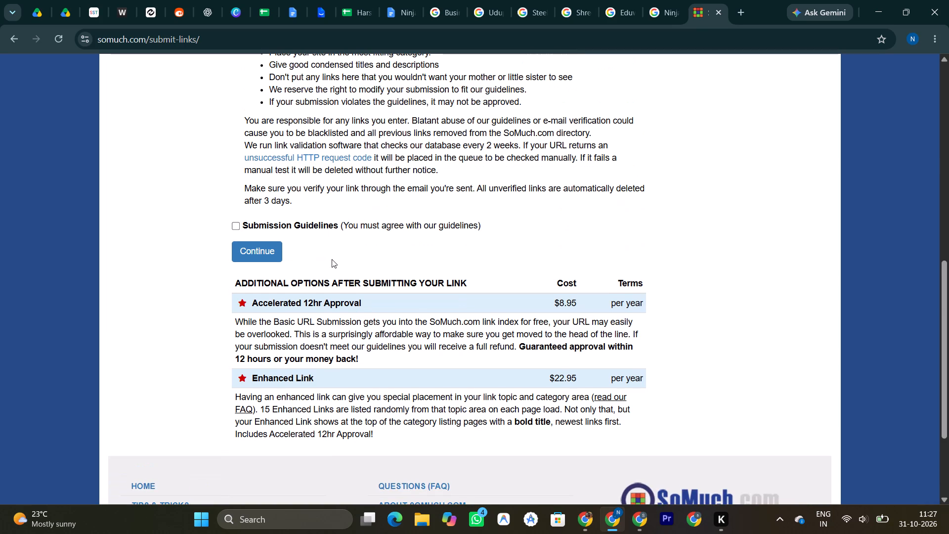
{"action": "scroll", "coordinate": [333, 258], "scroll_direction": "up", "scroll_amount": 9}
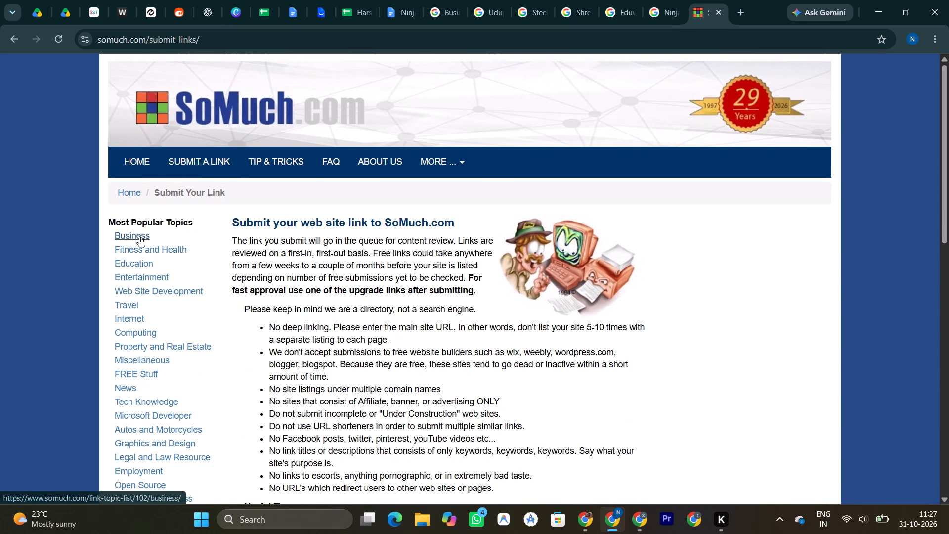
Open SoMuch.com's Business topic page and look through its link categories and listed business sites.
{"action": "left_click", "coordinate": [139, 236]}
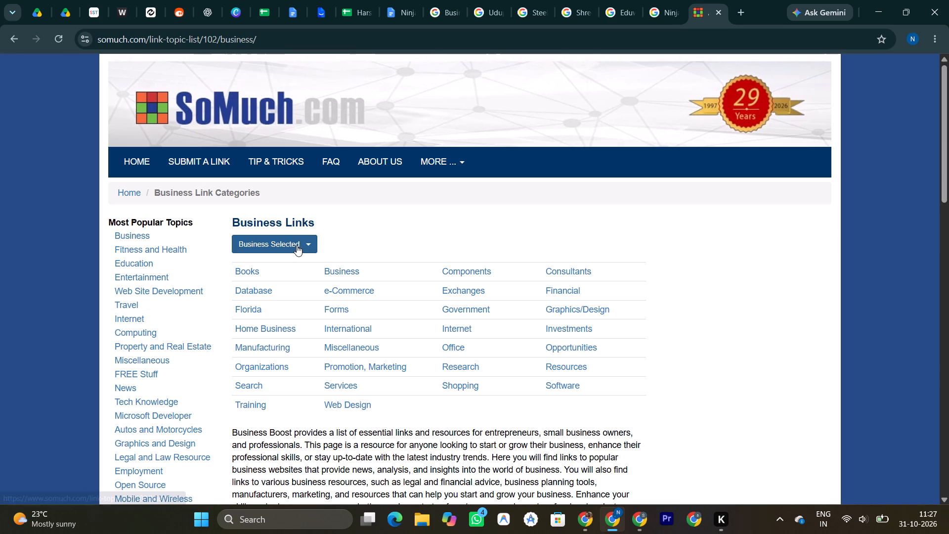
{"action": "scroll", "coordinate": [315, 252], "scroll_direction": "down", "scroll_amount": 12}
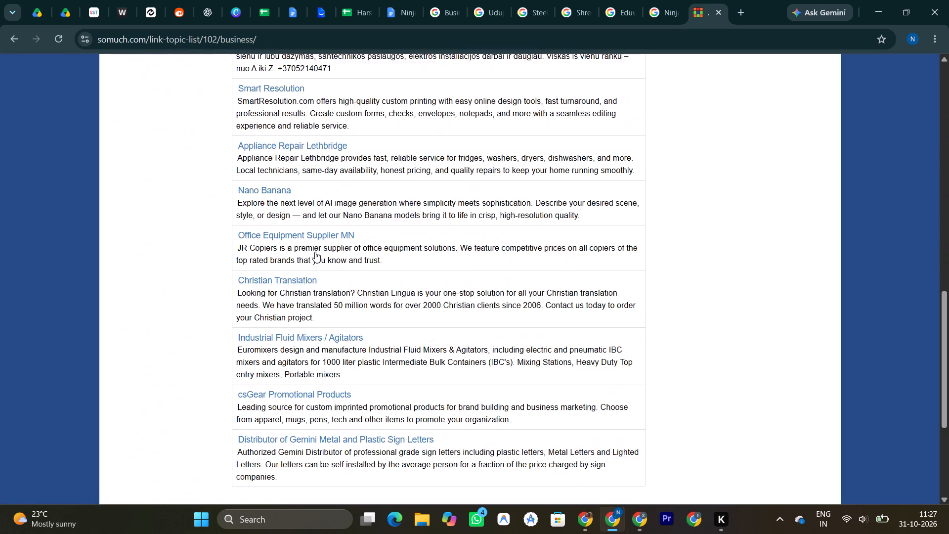
{"action": "scroll", "coordinate": [315, 252], "scroll_direction": "up", "scroll_amount": 1}
{"action": "scroll", "coordinate": [315, 252], "scroll_direction": "down", "scroll_amount": 13}
{"action": "scroll", "coordinate": [310, 257], "scroll_direction": "up", "scroll_amount": 7}
{"action": "scroll", "coordinate": [310, 257], "scroll_direction": "down", "scroll_amount": 10}
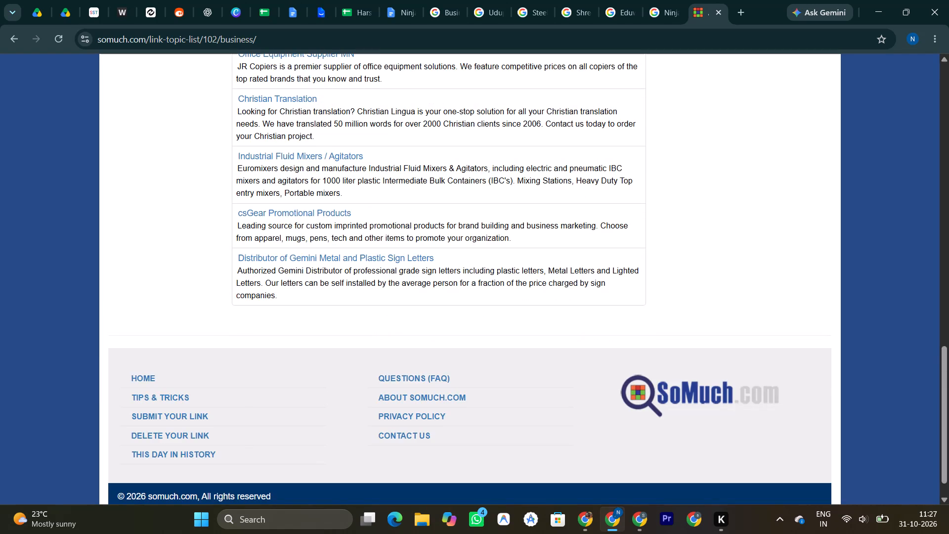
{"action": "scroll", "coordinate": [302, 249], "scroll_direction": "up", "scroll_amount": 14}
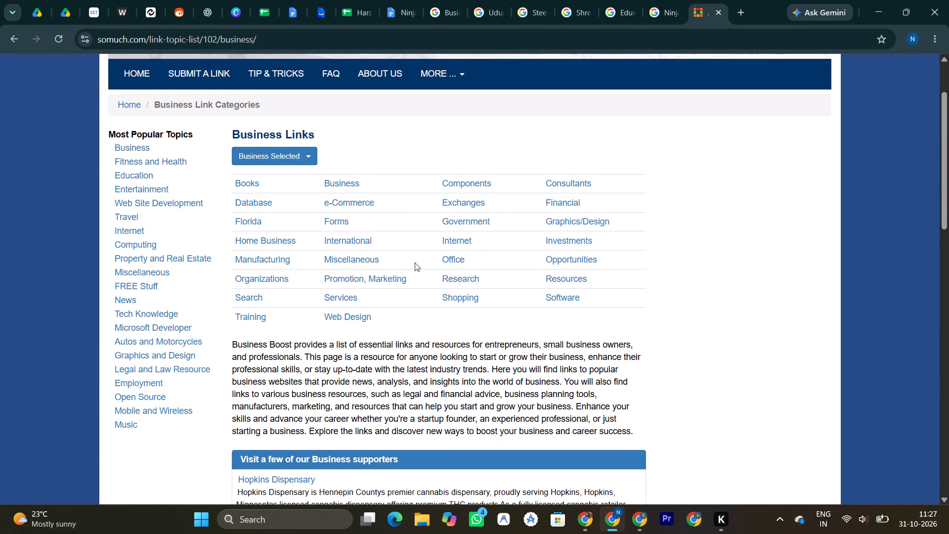
{"action": "scroll", "coordinate": [415, 263], "scroll_direction": "up", "scroll_amount": 2}
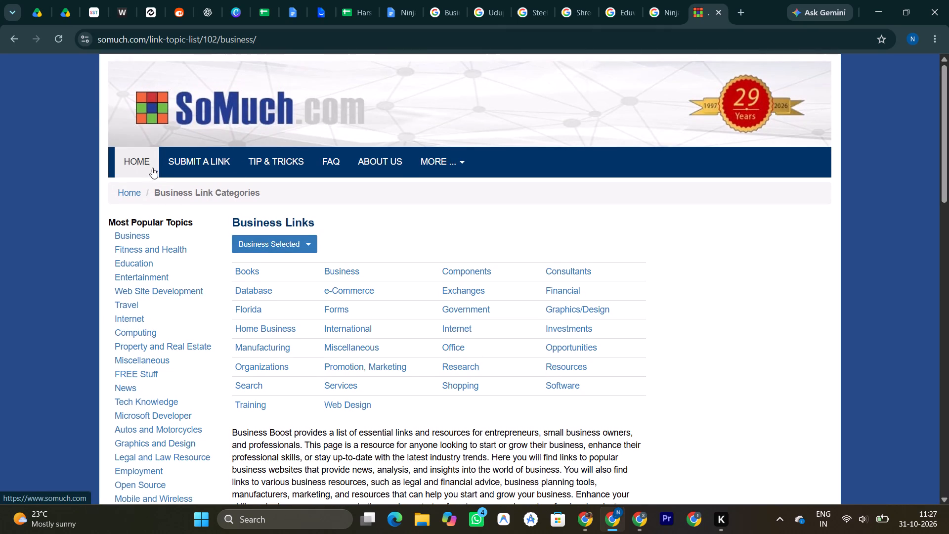
Return to SoMuch.com's link submission page, agree to the submission guidelines and continue to the link information form.
{"action": "left_click", "coordinate": [218, 159]}
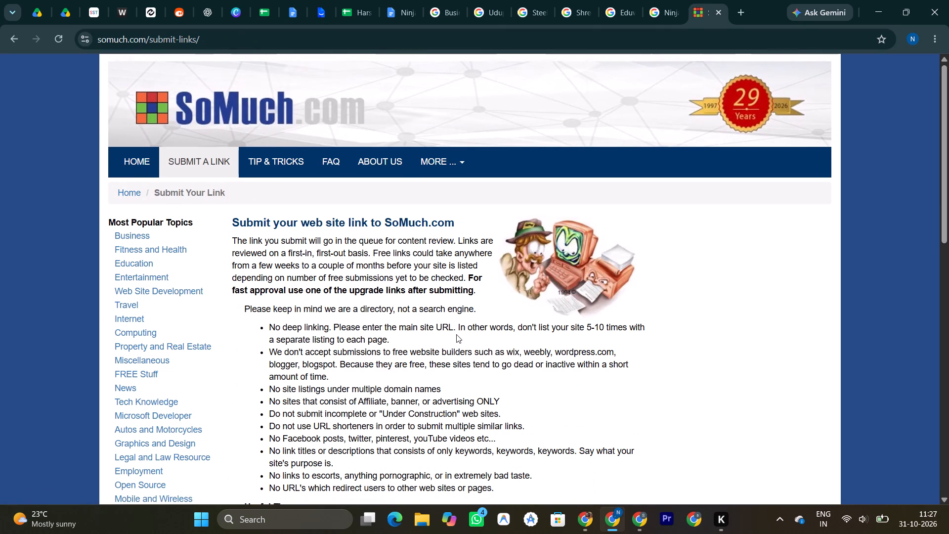
{"action": "scroll", "coordinate": [435, 388], "scroll_direction": "down", "scroll_amount": 6}
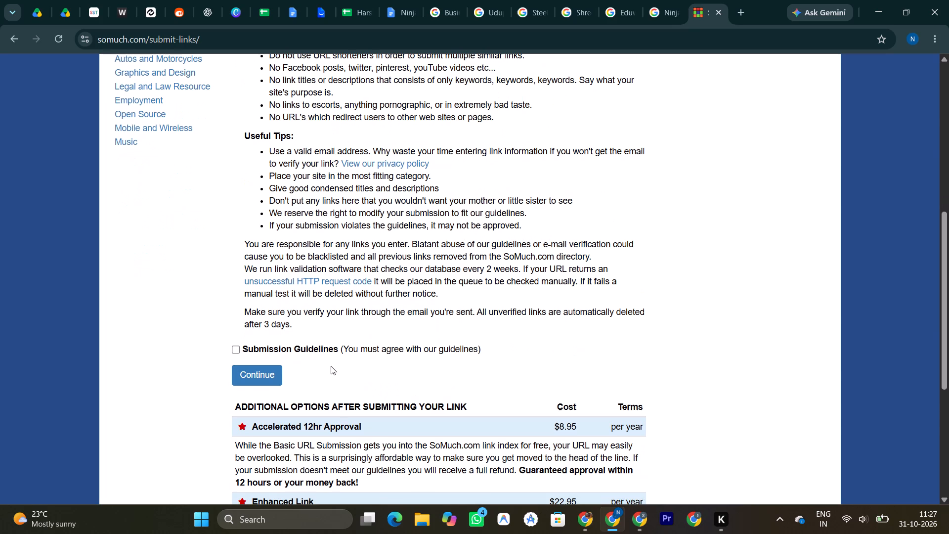
{"action": "left_click", "coordinate": [232, 348]}
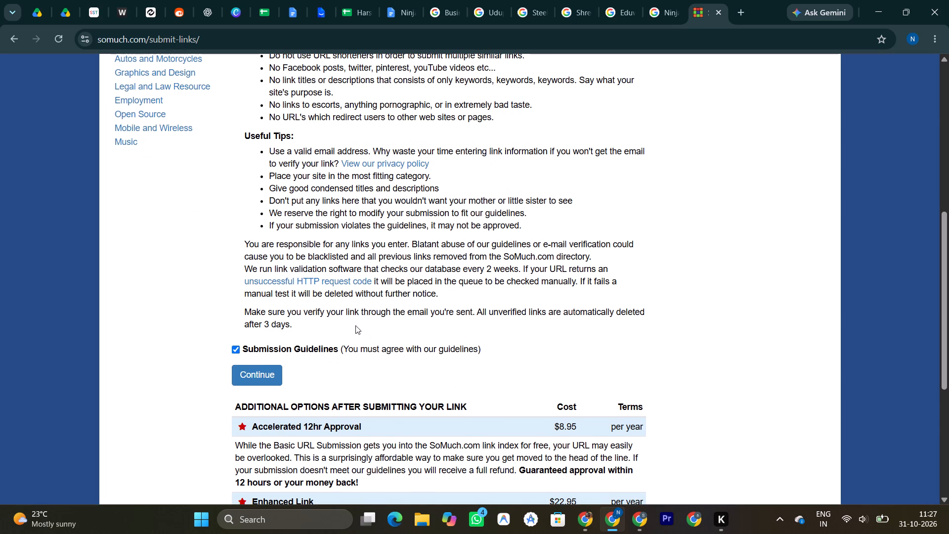
{"action": "scroll", "coordinate": [369, 298], "scroll_direction": "down", "scroll_amount": 1}
{"action": "left_click", "coordinate": [259, 320]}
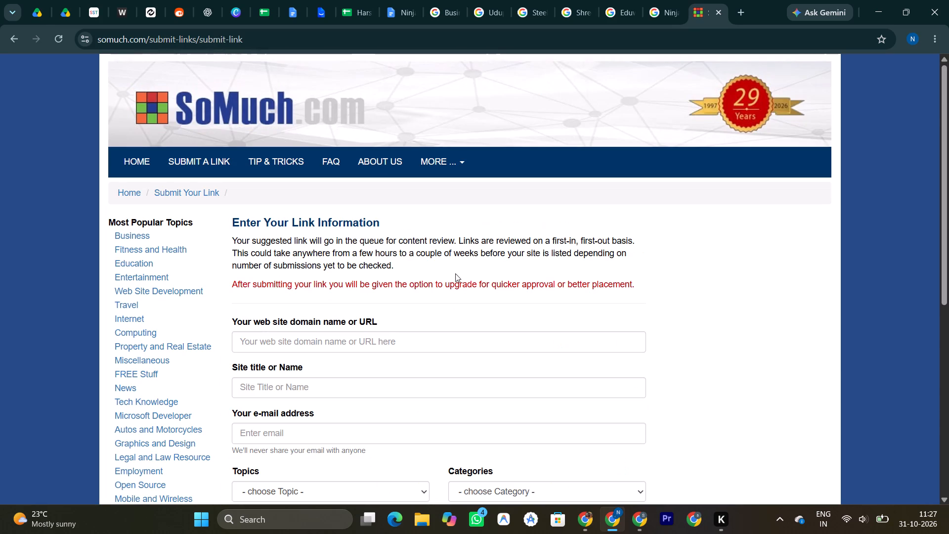
{"action": "scroll", "coordinate": [419, 250], "scroll_direction": "down", "scroll_amount": 1}
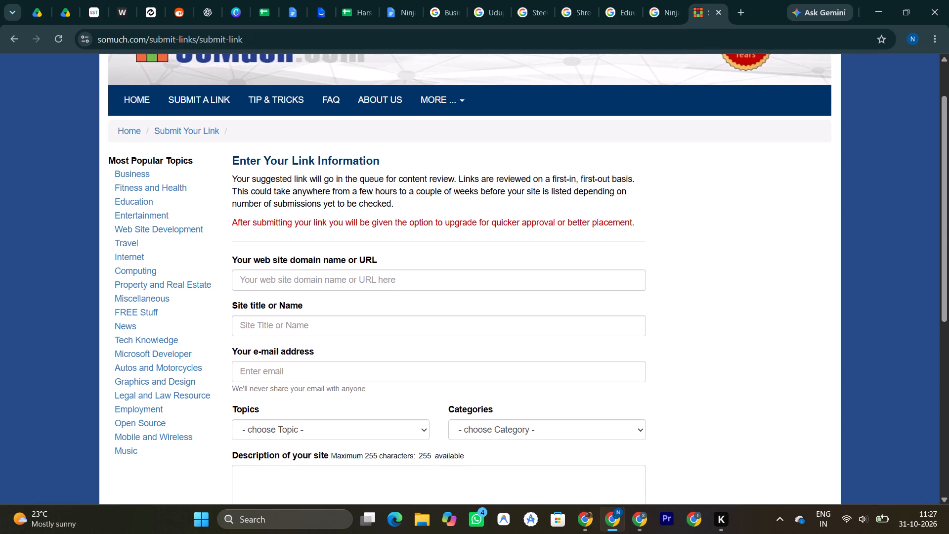
{"action": "left_click", "coordinate": [263, 285]}
{"action": "scroll", "coordinate": [287, 257], "scroll_direction": "down", "scroll_amount": 6}
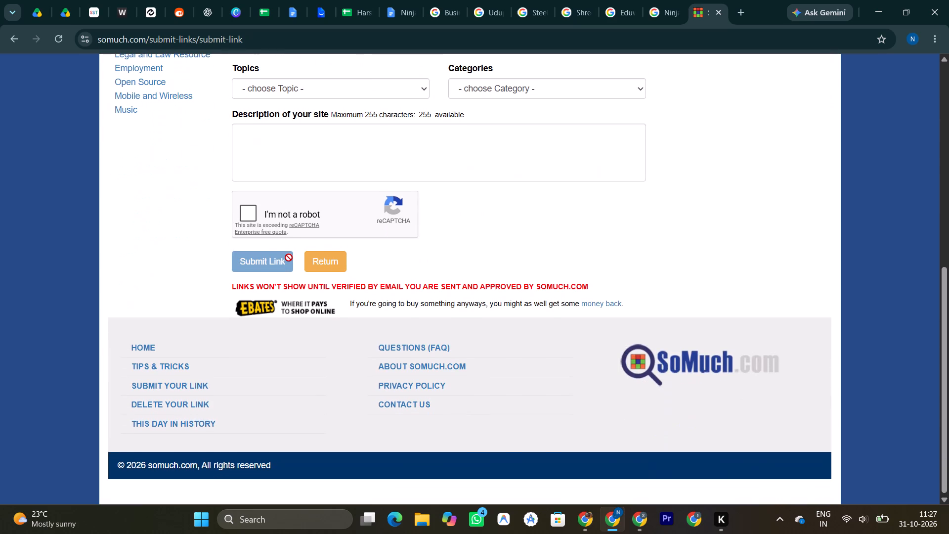
{"action": "scroll", "coordinate": [289, 258], "scroll_direction": "up", "scroll_amount": 8}
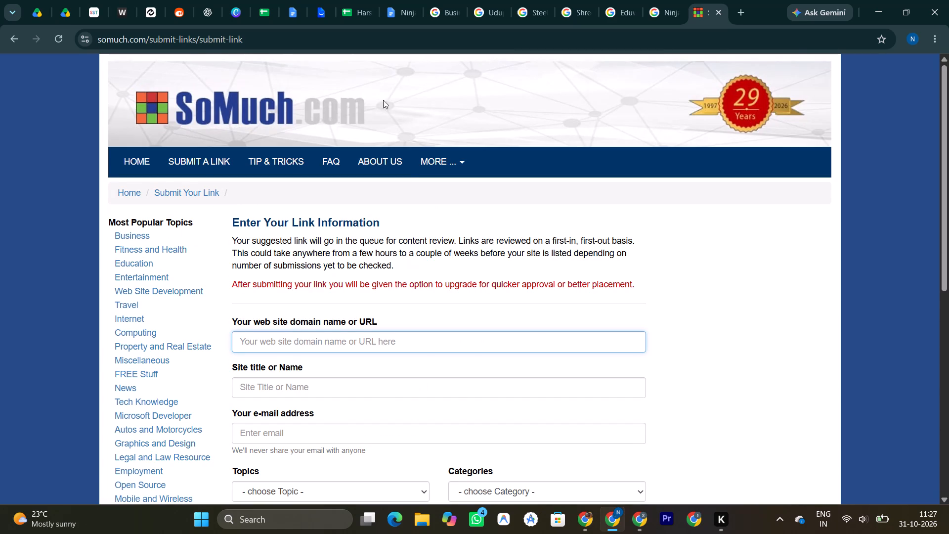
{"action": "left_click", "coordinate": [398, 0]}
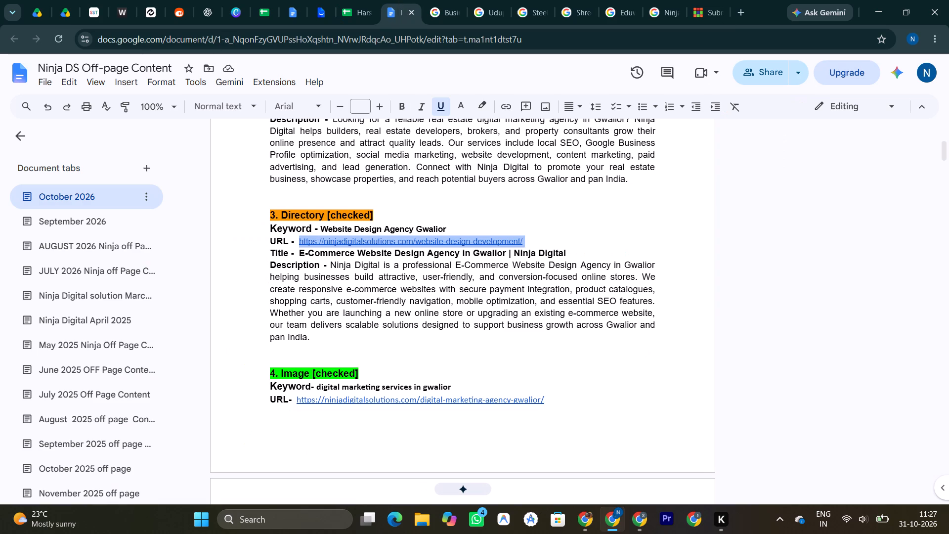
{"action": "key", "text": "ctrl+c"}
{"action": "left_click", "coordinate": [691, 0]}
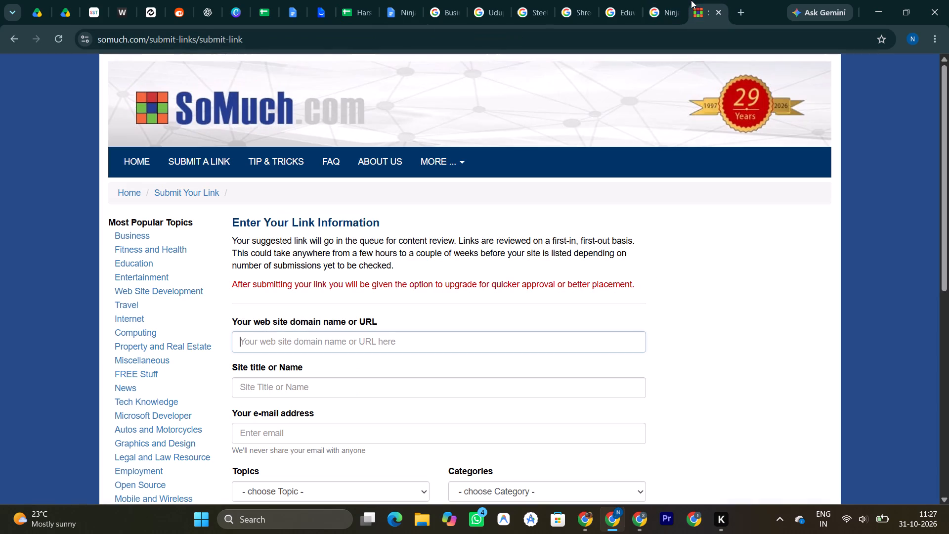
{"action": "key", "text": "ctrl+v"}
Copy the title "E-Commerce Website Design Agency in Gwalior | Ninja Digital" from the document's Directory entry into the form's site title field.
{"action": "left_click", "coordinate": [406, 0]}
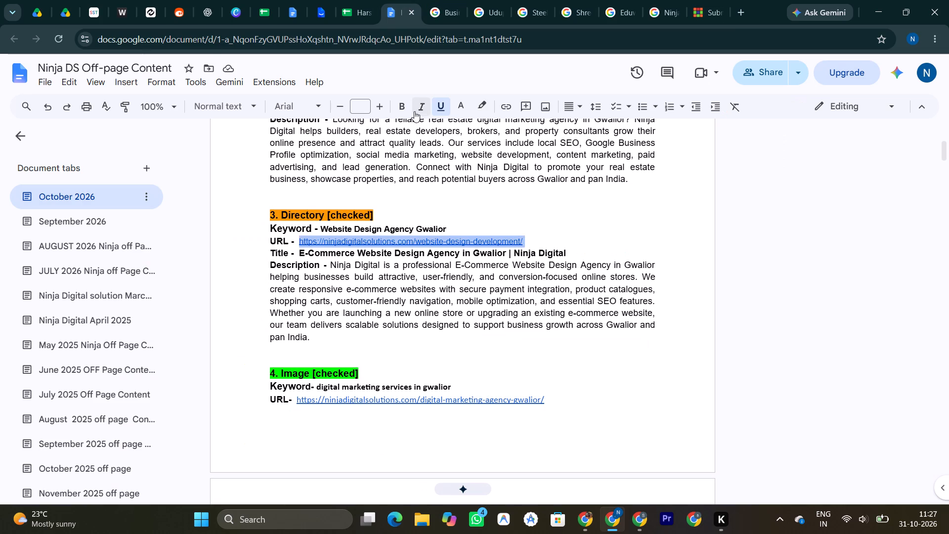
{"action": "scroll", "coordinate": [433, 130], "scroll_direction": "down", "scroll_amount": 1}
{"action": "left_click_drag", "start_coordinate": [568, 186], "coordinate": [297, 195]}
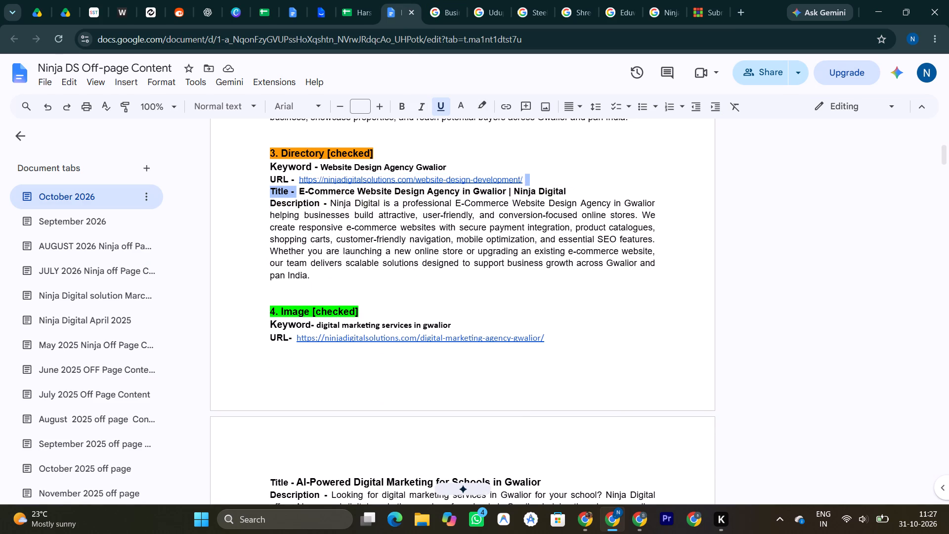
{"action": "left_click_drag", "start_coordinate": [297, 195], "coordinate": [299, 194]}
{"action": "left_click_drag", "start_coordinate": [578, 188], "coordinate": [307, 197]}
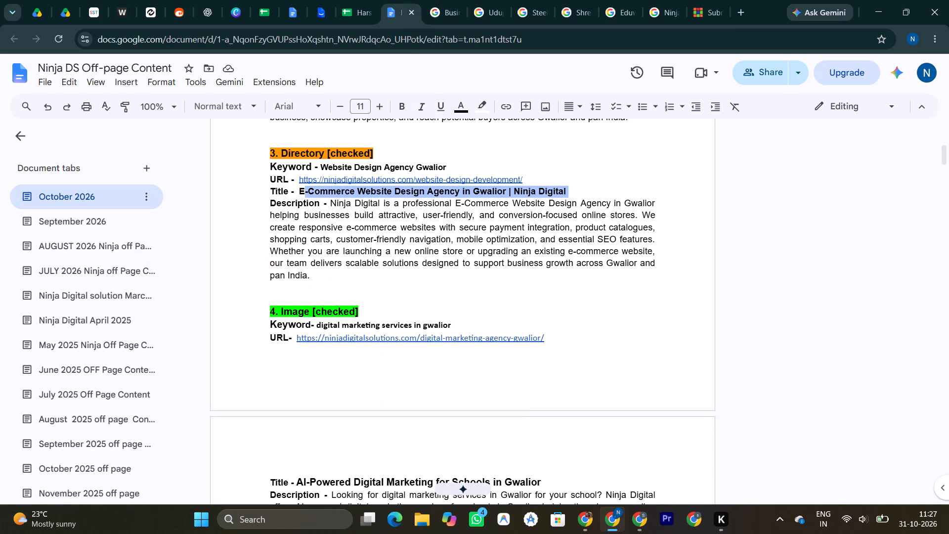
{"action": "left_click_drag", "start_coordinate": [307, 197], "coordinate": [294, 194]}
{"action": "key", "text": "ctrl+c"}
{"action": "left_click", "coordinate": [706, 0]}
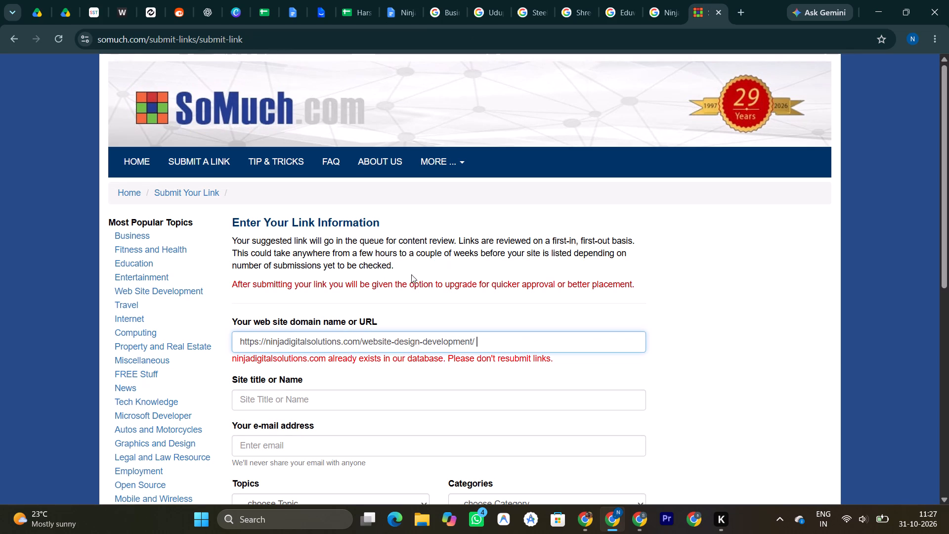
{"action": "key", "text": "ctrl+v"}
{"action": "key", "text": "ctrl+z"}
{"action": "scroll", "coordinate": [472, 278], "scroll_direction": "down", "scroll_amount": 2}
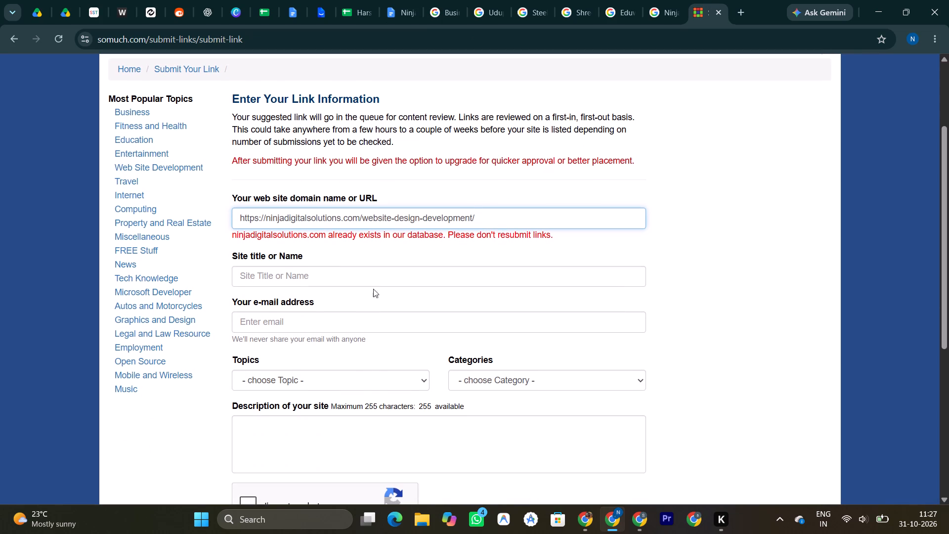
{"action": "left_click", "coordinate": [360, 277]}
{"action": "key", "text": "ctrl+v"}
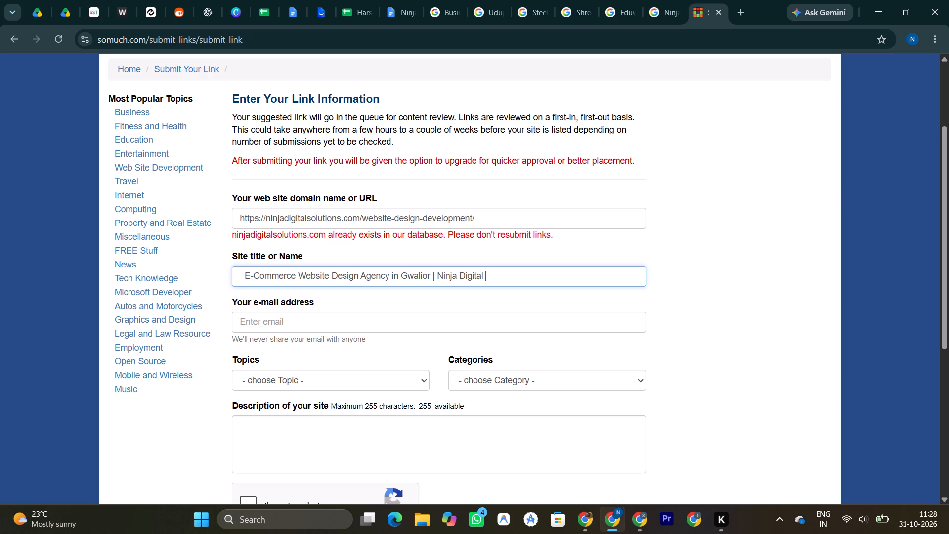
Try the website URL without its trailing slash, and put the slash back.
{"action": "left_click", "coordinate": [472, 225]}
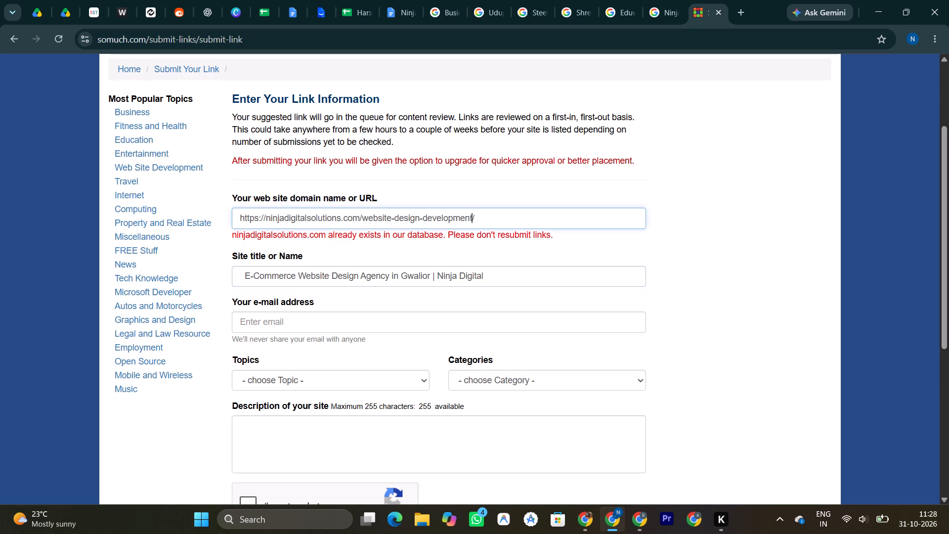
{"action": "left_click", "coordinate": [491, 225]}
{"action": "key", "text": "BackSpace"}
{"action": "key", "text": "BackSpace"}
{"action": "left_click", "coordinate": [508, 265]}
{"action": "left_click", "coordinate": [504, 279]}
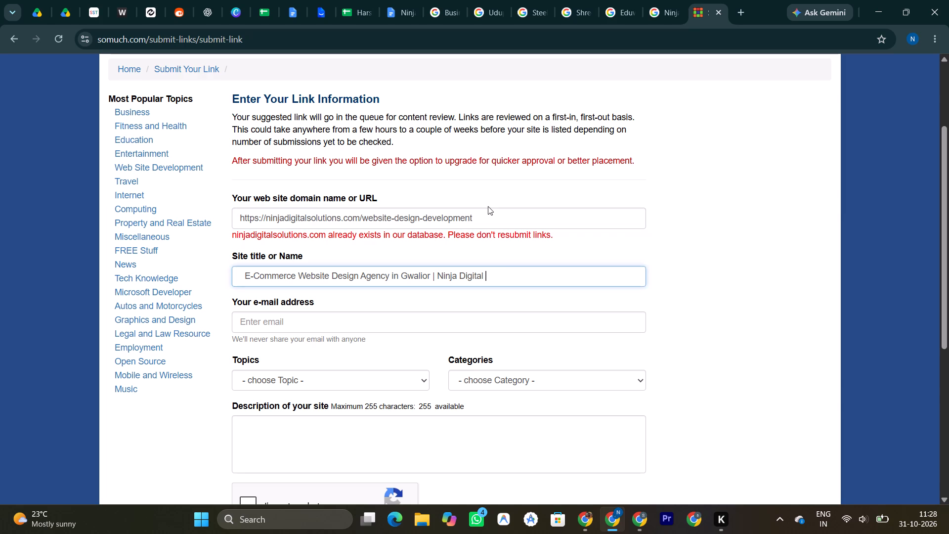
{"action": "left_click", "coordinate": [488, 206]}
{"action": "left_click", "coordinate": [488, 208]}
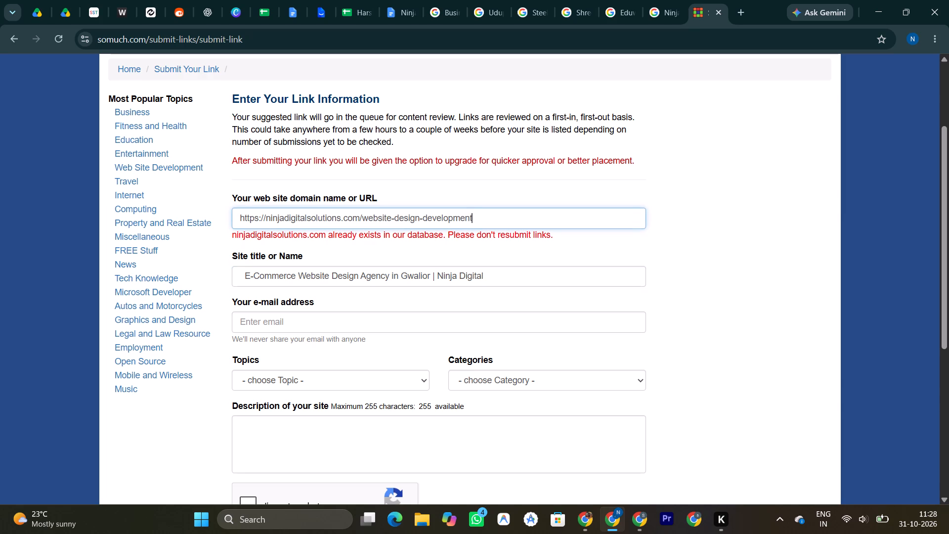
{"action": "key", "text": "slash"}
Fill in the submission form's e-mail address with the first saved address.
{"action": "left_click", "coordinate": [327, 317]}
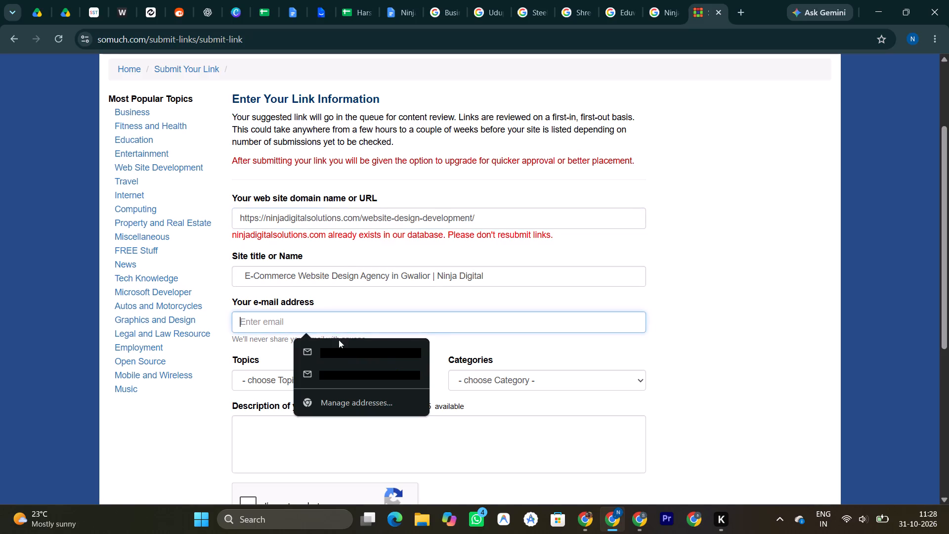
{"action": "left_click", "coordinate": [344, 351]}
Set the link's topic to Business and its category to Services.
{"action": "scroll", "coordinate": [435, 218], "scroll_direction": "down", "scroll_amount": 3}
{"action": "left_click", "coordinate": [361, 195]}
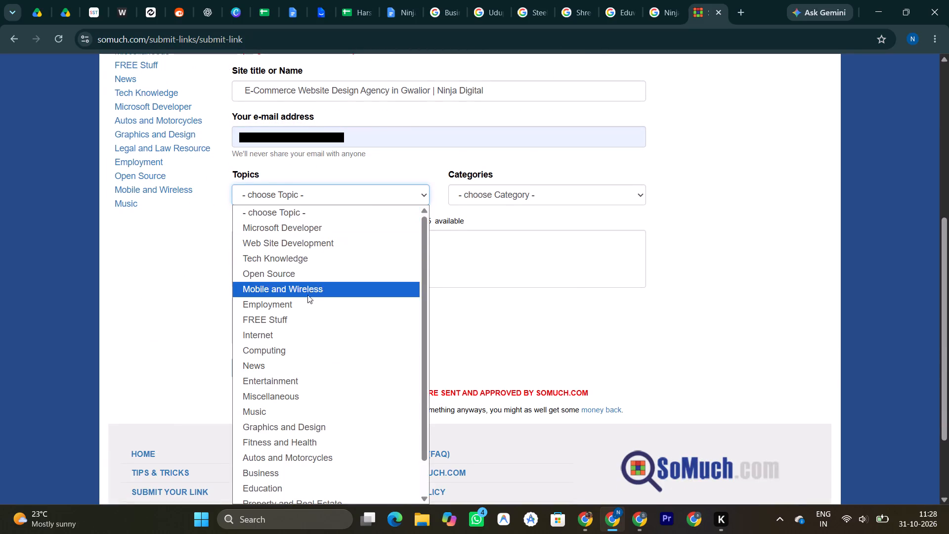
{"action": "scroll", "coordinate": [323, 325], "scroll_direction": "down", "scroll_amount": 2}
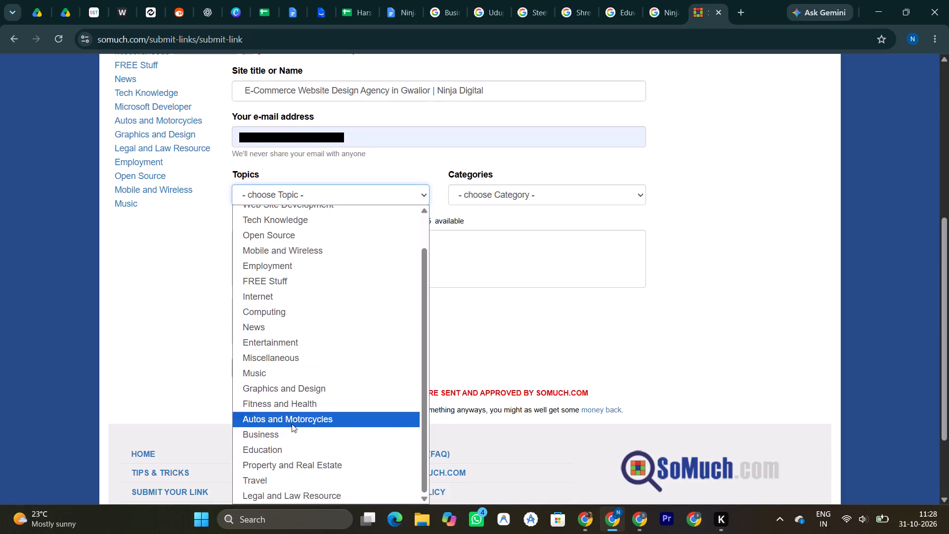
{"action": "scroll", "coordinate": [312, 412], "scroll_direction": "down", "scroll_amount": 3}
{"action": "left_click", "coordinate": [300, 442]}
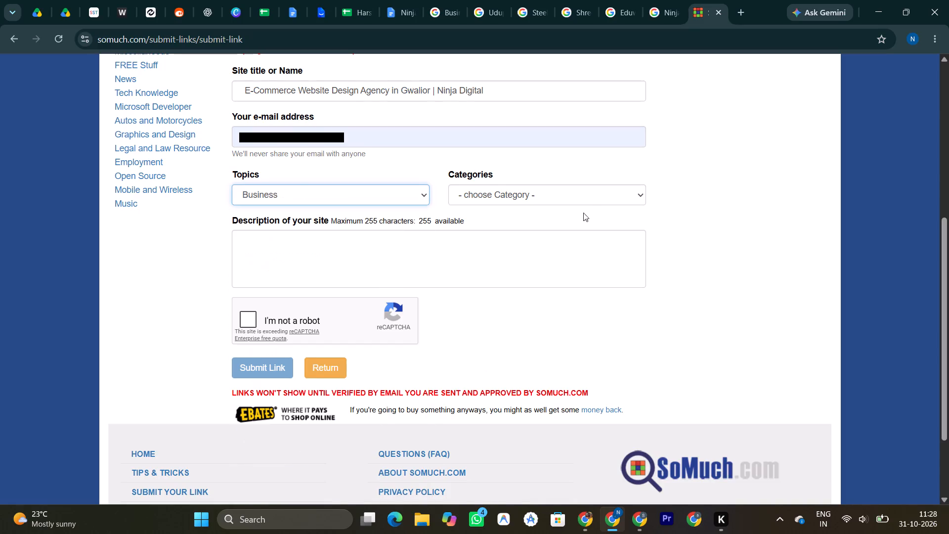
{"action": "left_click", "coordinate": [587, 199]}
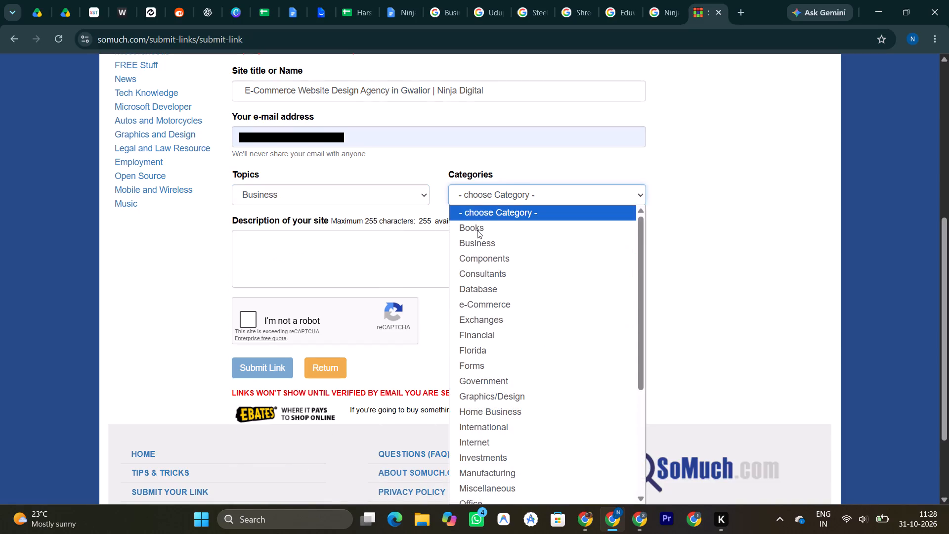
{"action": "scroll", "coordinate": [507, 349], "scroll_direction": "down", "scroll_amount": 2}
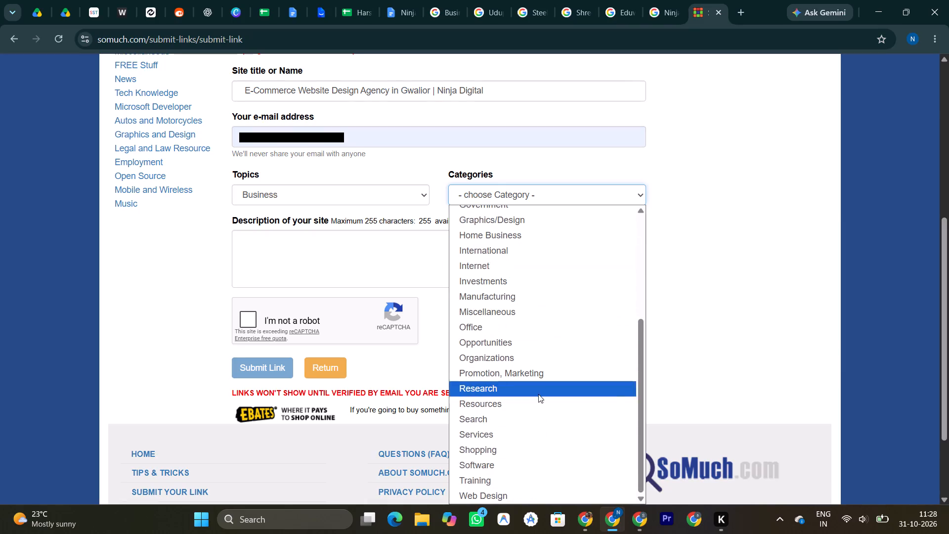
{"action": "left_click", "coordinate": [511, 431]}
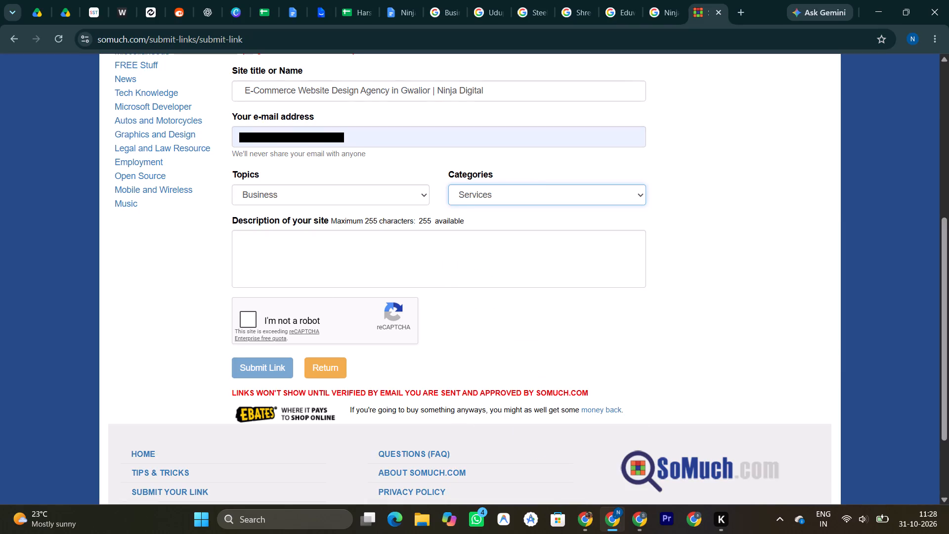
Copy the Directory entry's full description paragraph from the off-page content document into the submission form's site description field.
{"action": "left_click", "coordinate": [278, 256]}
{"action": "left_click", "coordinate": [400, 0]}
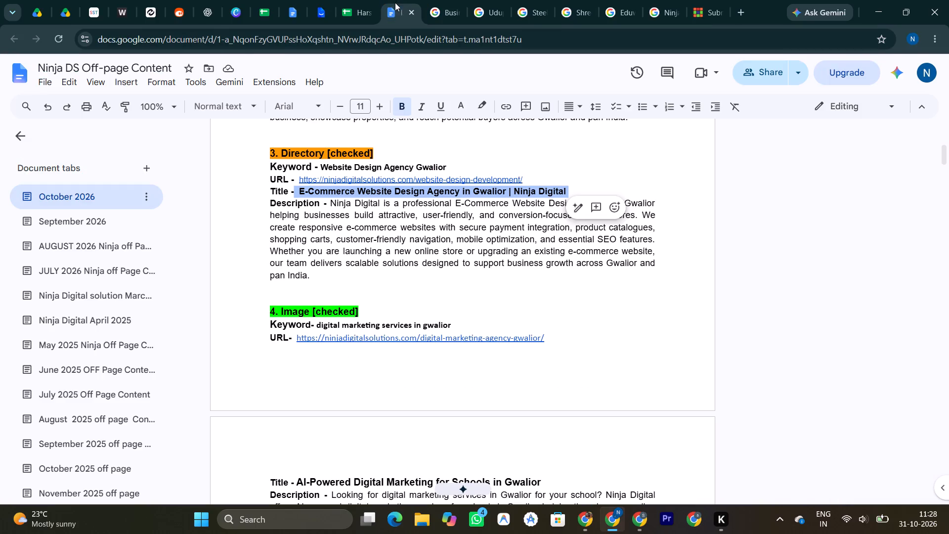
{"action": "left_click_drag", "start_coordinate": [332, 207], "coordinate": [337, 221]}
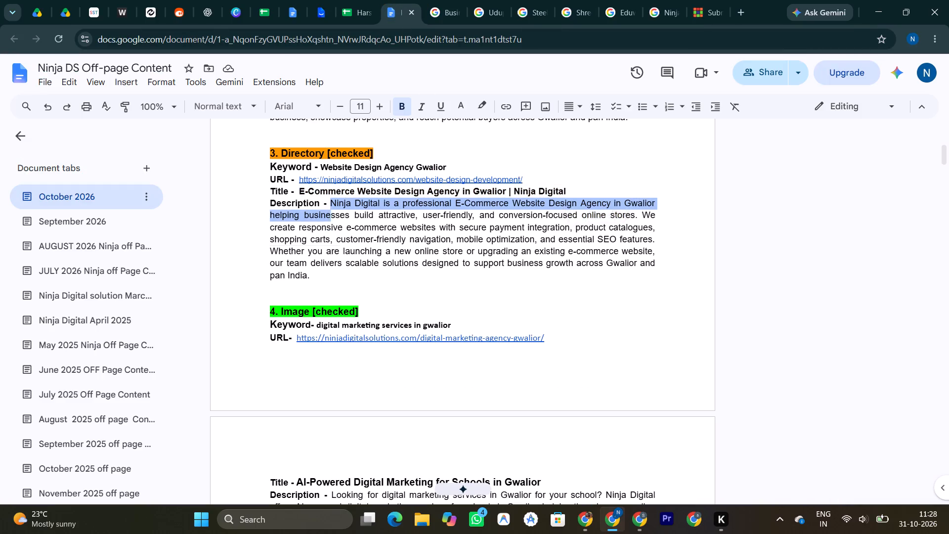
{"action": "left_click_drag", "start_coordinate": [337, 221], "coordinate": [345, 272]}
{"action": "key", "text": "ctrl+c"}
{"action": "left_click", "coordinate": [718, 0]}
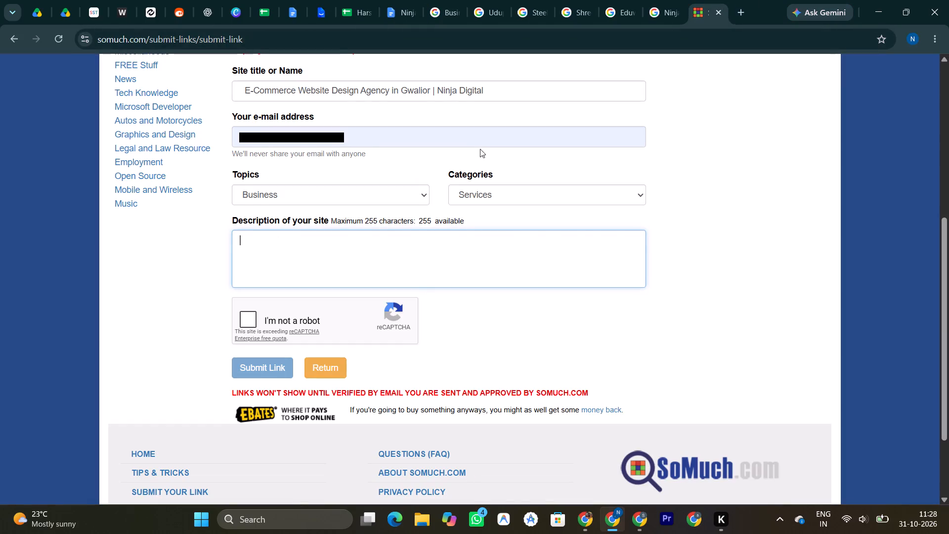
{"action": "key", "text": "ctrl+v"}
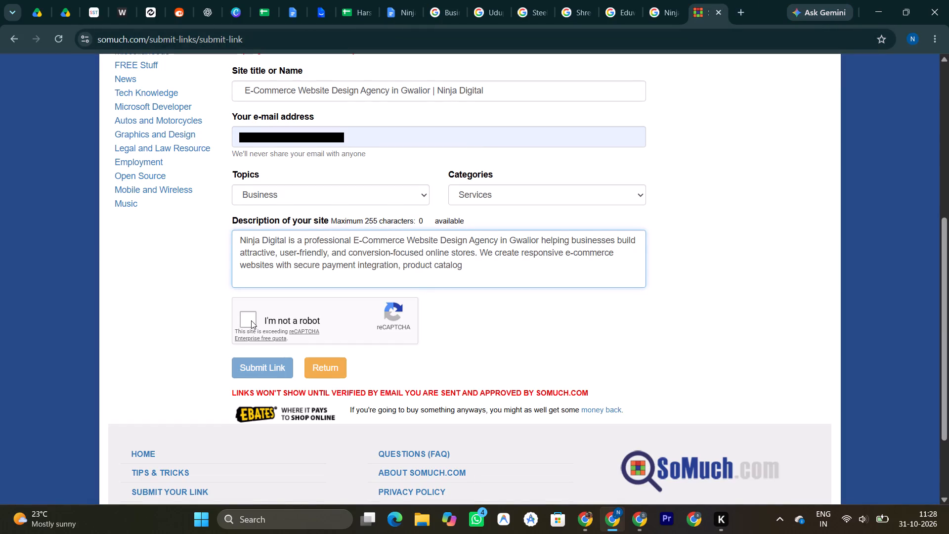
Complete the form's reCAPTCHA check and submit the link to SoMuch.com.
{"action": "left_click", "coordinate": [251, 320]}
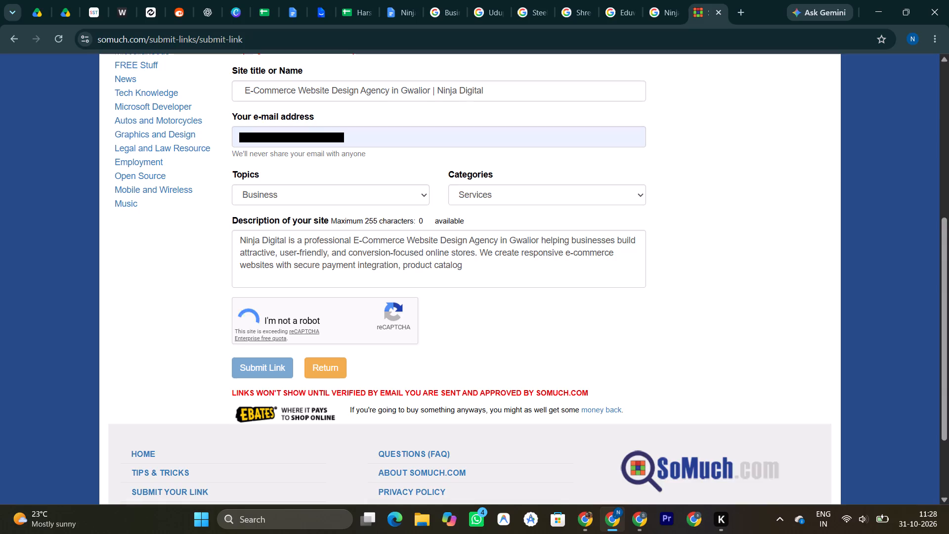
{"action": "left_click", "coordinate": [273, 371]}
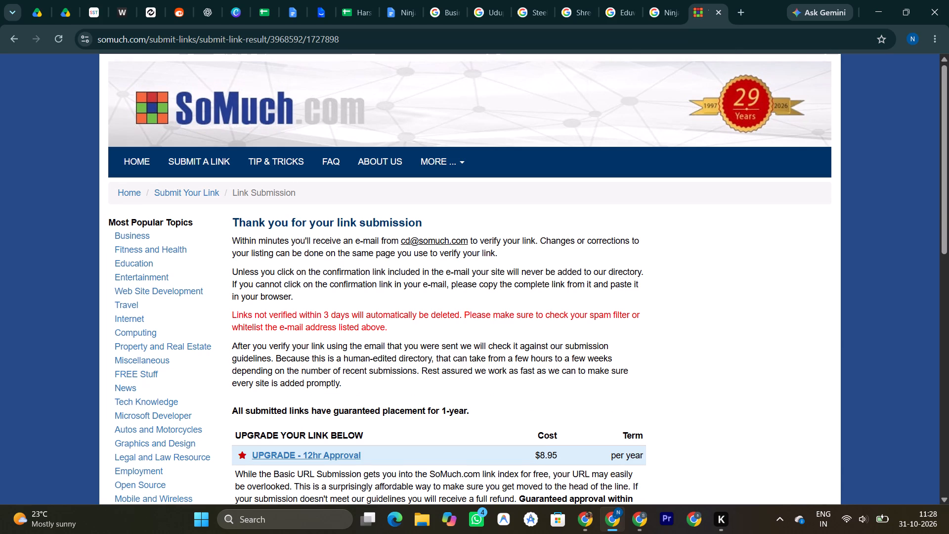
Review the link submission page's verification instructions, upgrade options and submitted link details.
{"action": "scroll", "coordinate": [515, 277], "scroll_direction": "down", "scroll_amount": 6}
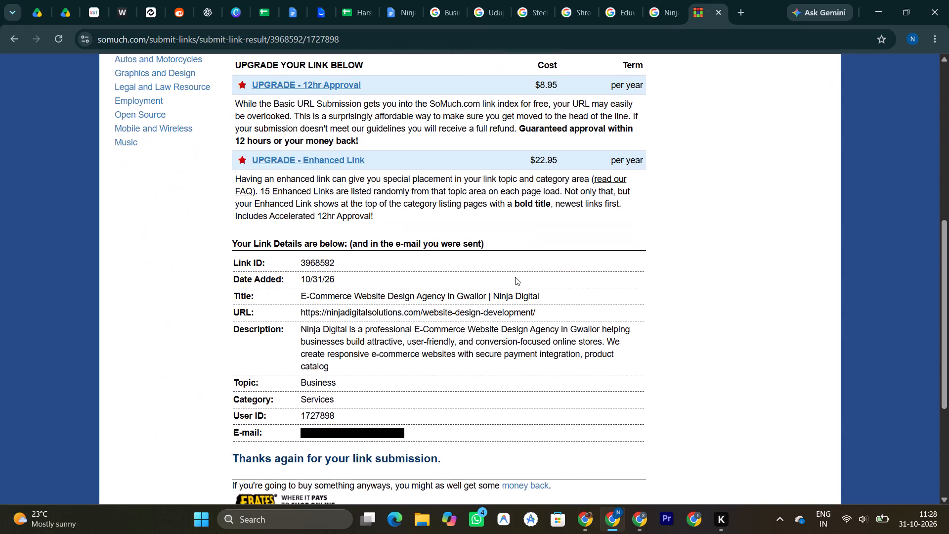
{"action": "scroll", "coordinate": [515, 277], "scroll_direction": "down", "scroll_amount": 1}
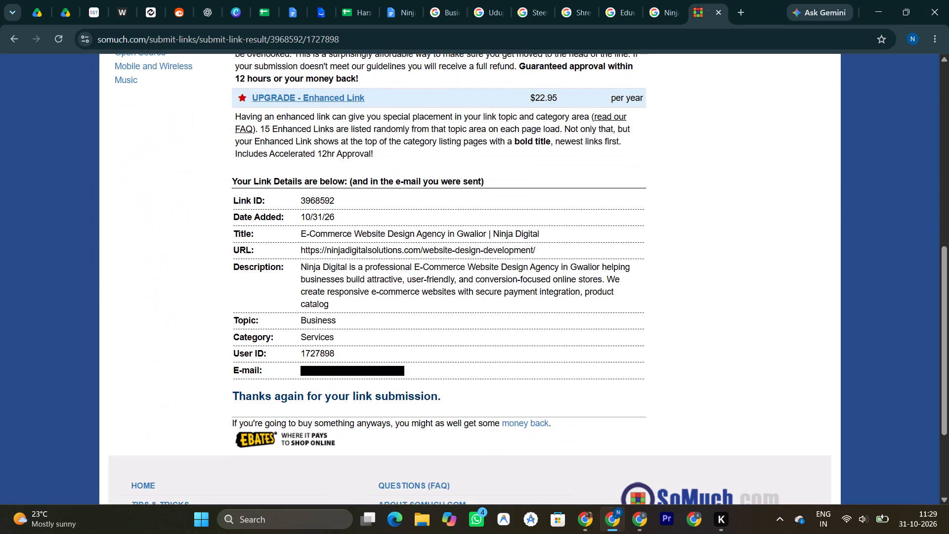
{"action": "scroll", "coordinate": [515, 277], "scroll_direction": "down", "scroll_amount": 2}
{"action": "scroll", "coordinate": [515, 277], "scroll_direction": "up", "scroll_amount": 2}
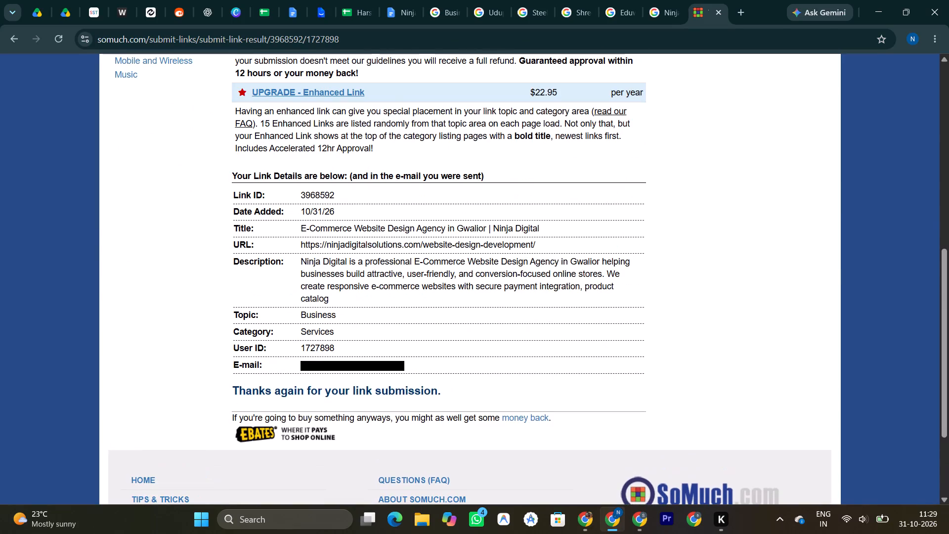
{"action": "scroll", "coordinate": [515, 277], "scroll_direction": "up", "scroll_amount": 9}
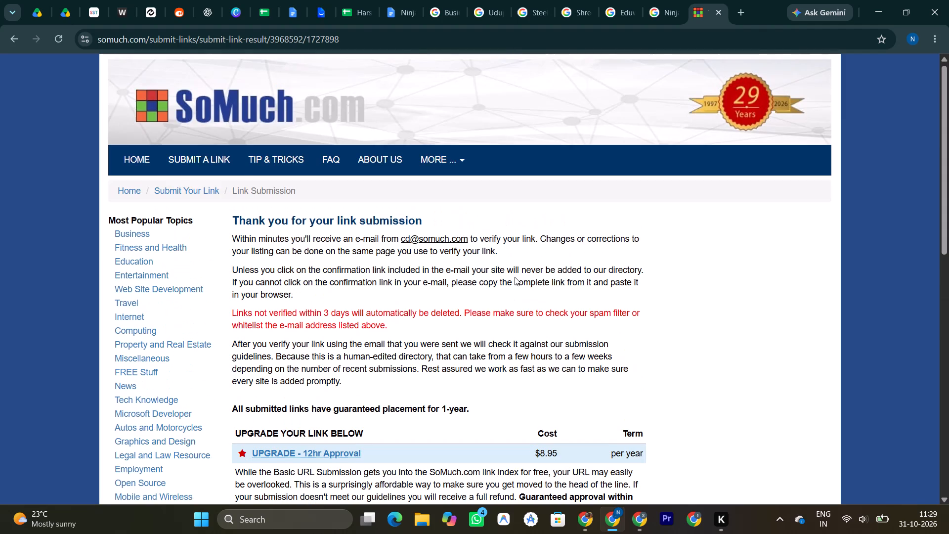
Copy the submission result page's URL into the Backlink Url cell of October 2026 entry 4 in the Harsh Backlink spreadsheet.
{"action": "left_click", "coordinate": [381, 44]}
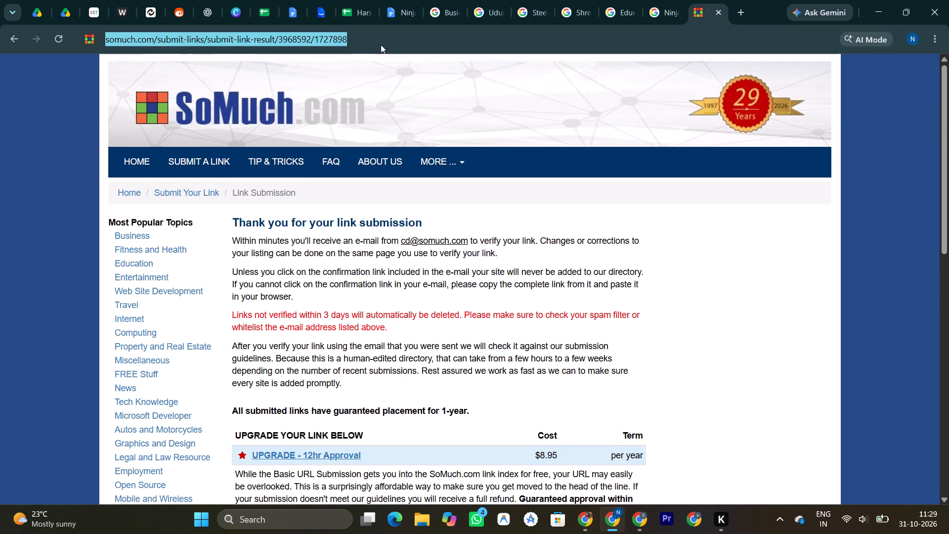
{"action": "triple_click", "coordinate": [467, 30]}
{"action": "key", "text": "ctrl+c"}
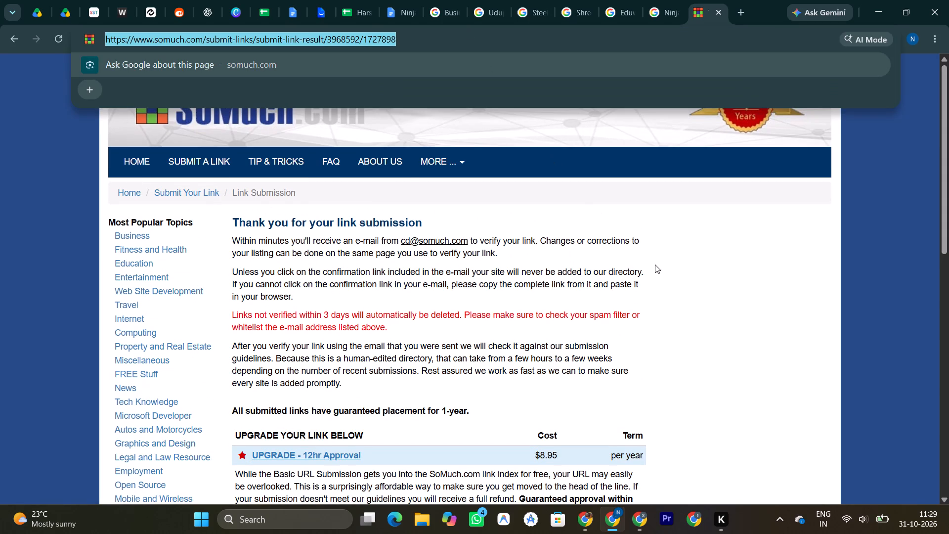
{"action": "left_click", "coordinate": [660, 267]}
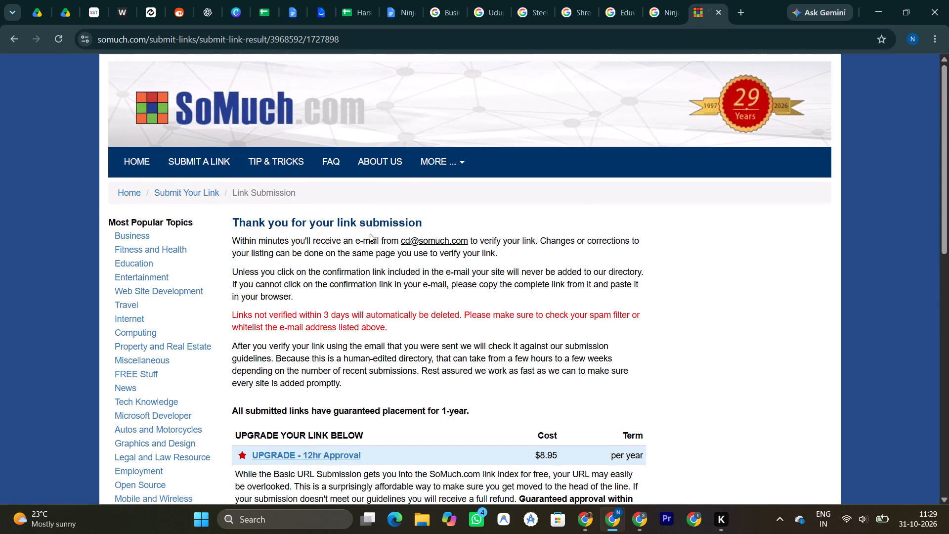
{"action": "scroll", "coordinate": [309, 225], "scroll_direction": "down", "scroll_amount": 2}
{"action": "scroll", "coordinate": [394, 230], "scroll_direction": "down", "scroll_amount": 3}
{"action": "scroll", "coordinate": [394, 230], "scroll_direction": "up", "scroll_amount": 2}
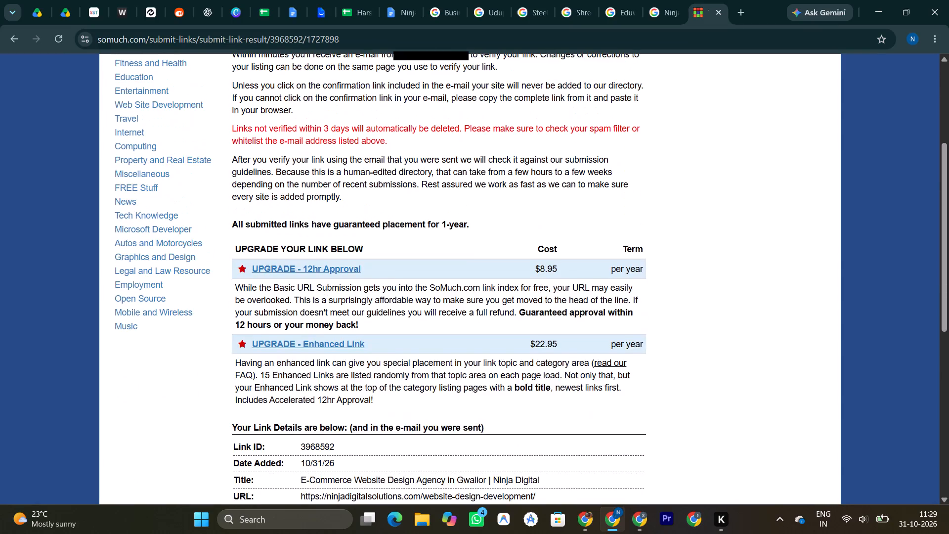
{"action": "scroll", "coordinate": [395, 230], "scroll_direction": "down", "scroll_amount": 4}
{"action": "scroll", "coordinate": [395, 230], "scroll_direction": "up", "scroll_amount": 7}
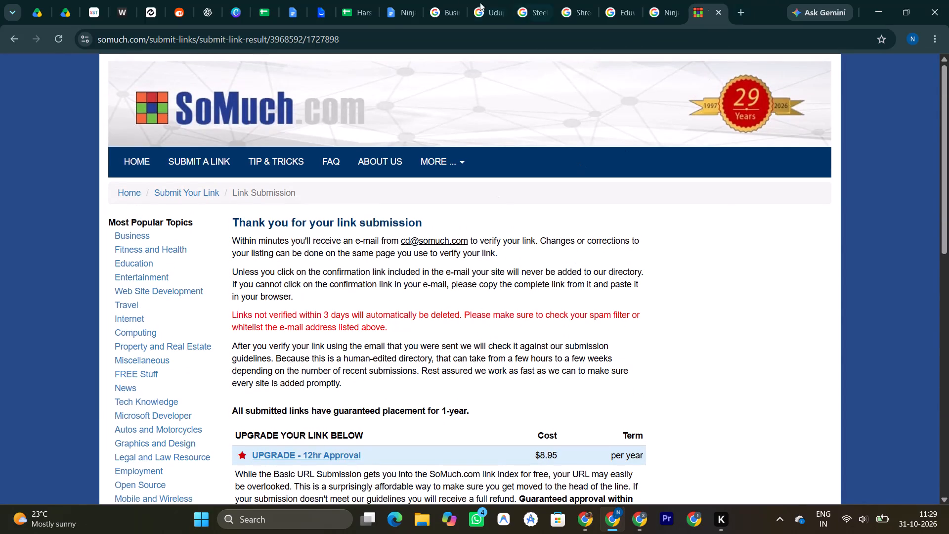
{"action": "left_click", "coordinate": [362, 0]}
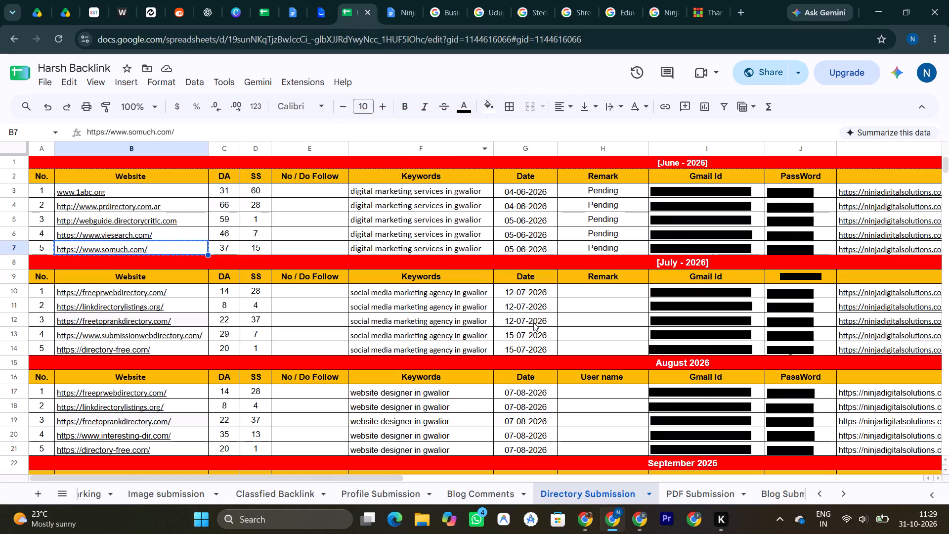
{"action": "scroll", "coordinate": [533, 322], "scroll_direction": "down", "scroll_amount": 6}
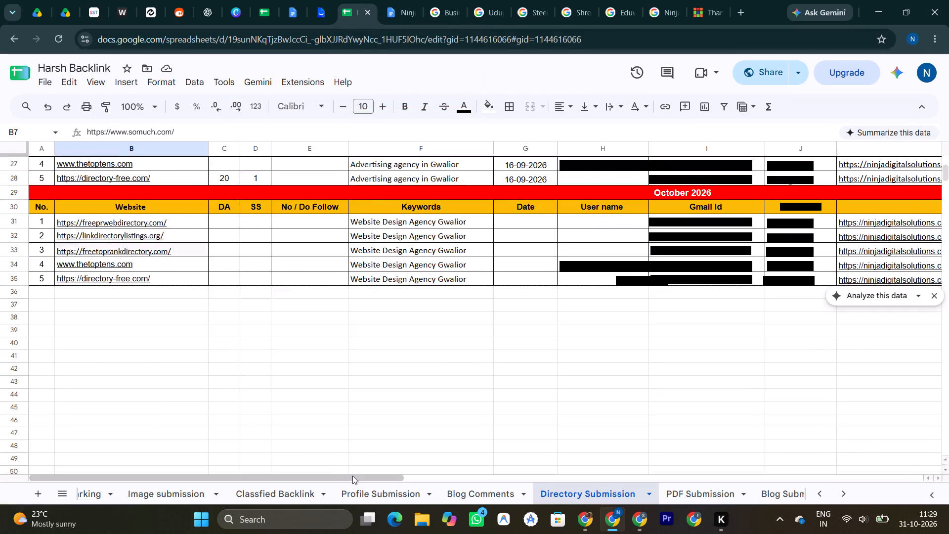
{"action": "left_click_drag", "start_coordinate": [354, 476], "coordinate": [506, 474]}
{"action": "left_click", "coordinate": [758, 262]}
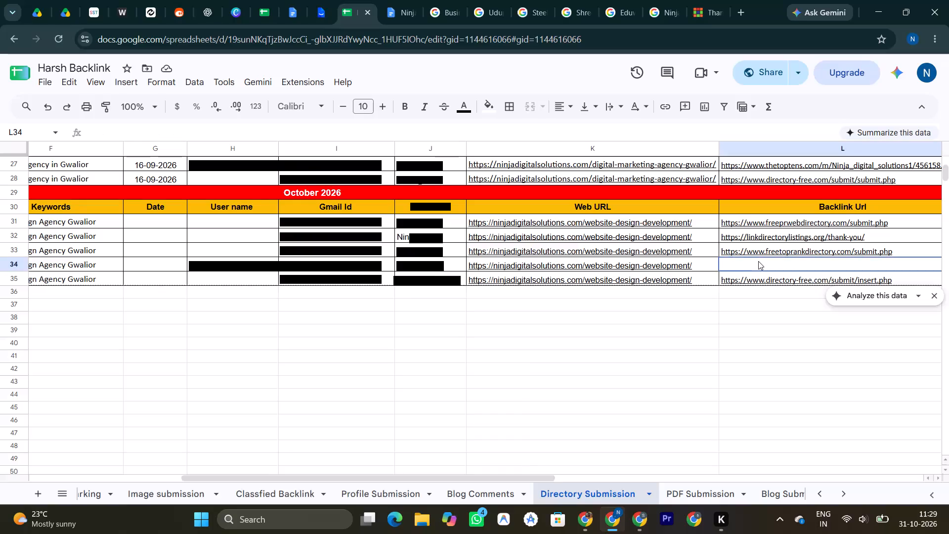
{"action": "key", "text": "ctrl+v"}
{"action": "left_click_drag", "start_coordinate": [534, 478], "coordinate": [92, 430]}
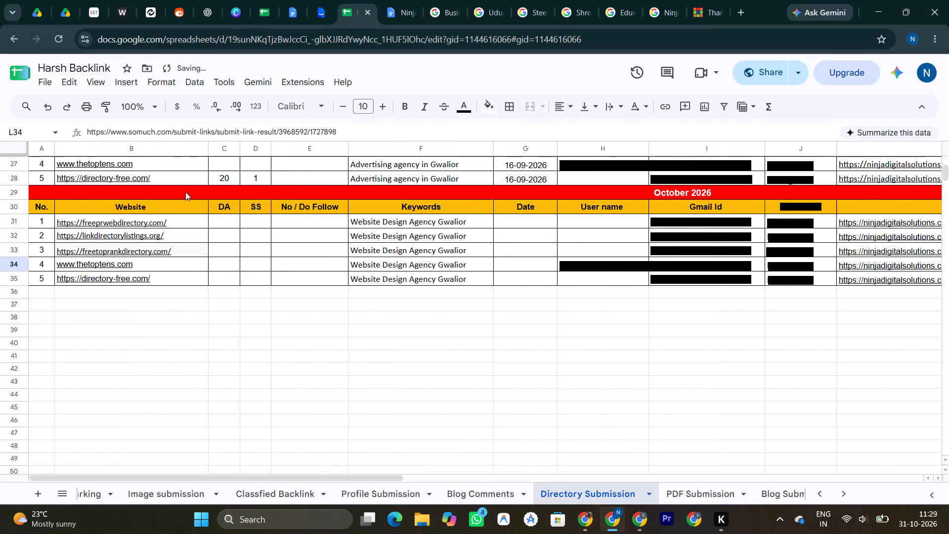
{"action": "scroll", "coordinate": [235, 201], "scroll_direction": "up", "scroll_amount": 8}
{"action": "left_click", "coordinate": [185, 246]}
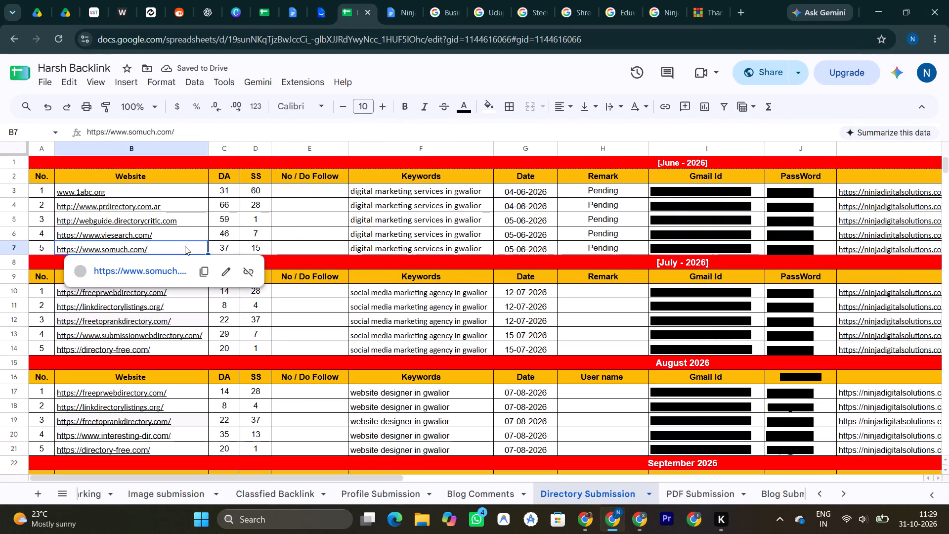
{"action": "key", "text": "ctrl+c"}
{"action": "scroll", "coordinate": [296, 239], "scroll_direction": "down", "scroll_amount": 7}
{"action": "scroll", "coordinate": [166, 250], "scroll_direction": "up", "scroll_amount": 1}
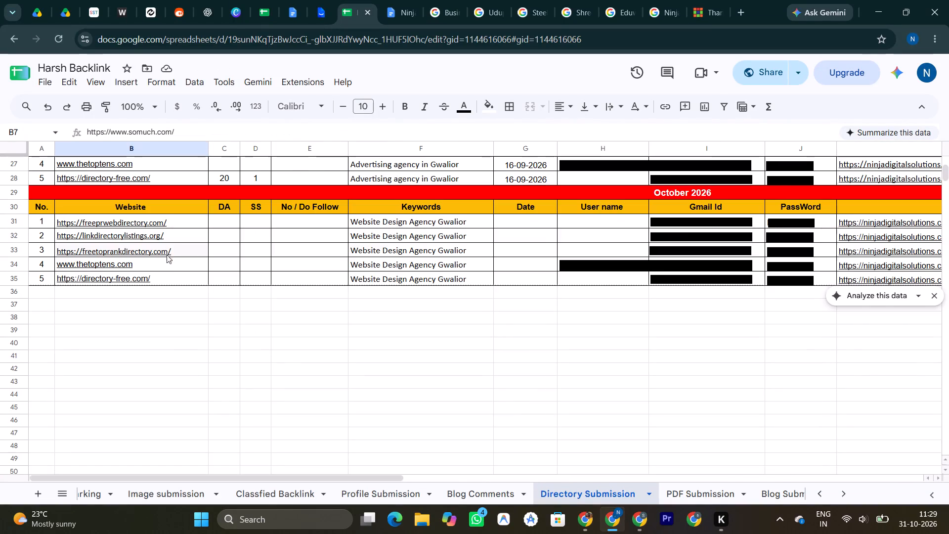
{"action": "left_click", "coordinate": [165, 265]}
{"action": "key", "text": "ctrl+v"}
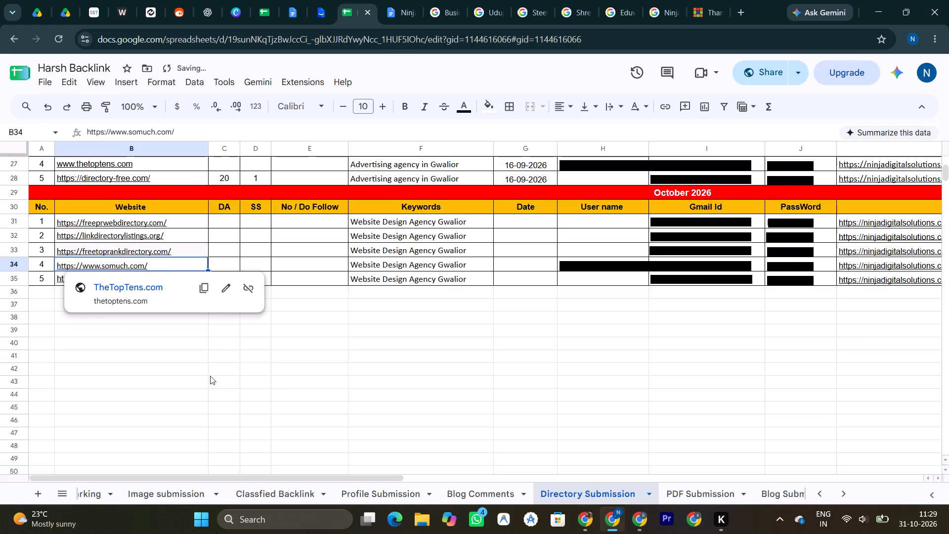
Widen the Backlink Url column slightly so the full SoMuch.com result link fits inside its cell.
{"action": "left_click_drag", "start_coordinate": [382, 476], "coordinate": [538, 472]}
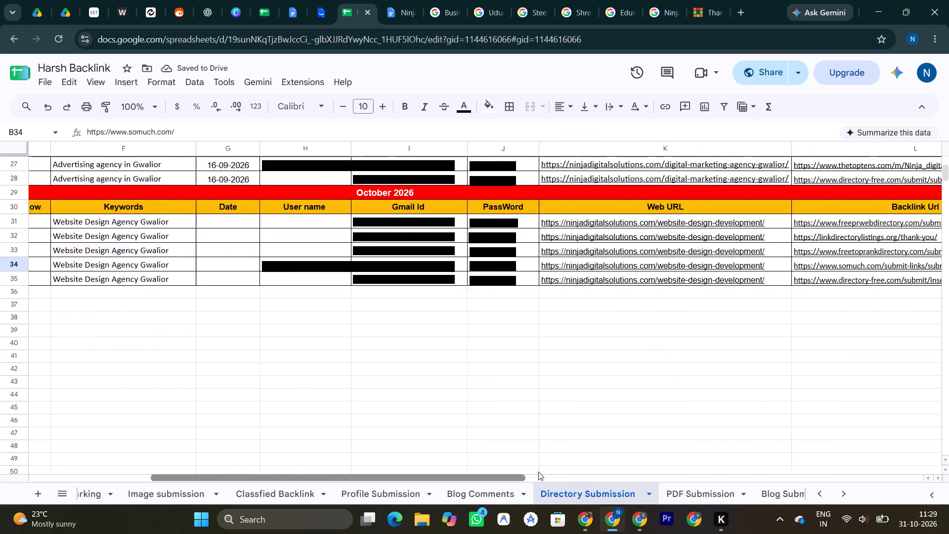
{"action": "left_click_drag", "start_coordinate": [538, 472], "coordinate": [592, 464]}
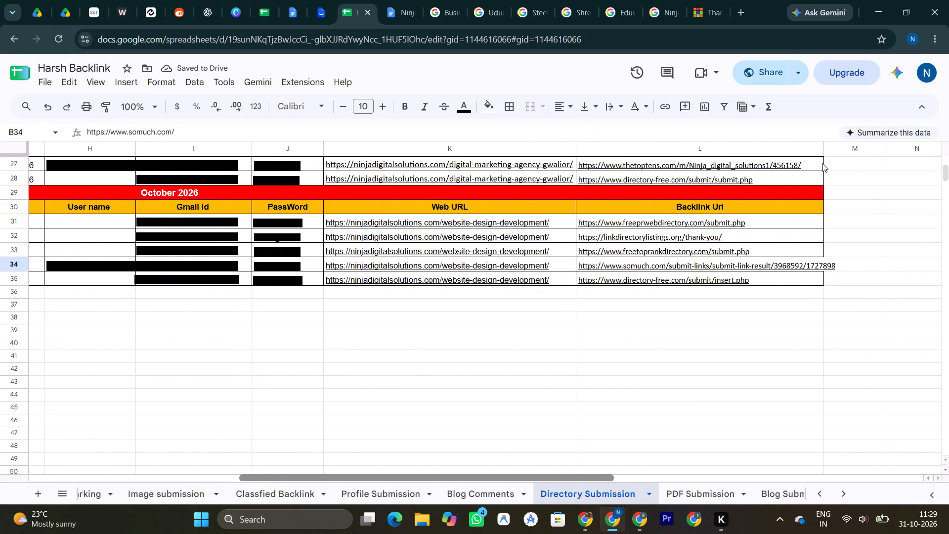
{"action": "left_click_drag", "start_coordinate": [821, 150], "coordinate": [836, 153]}
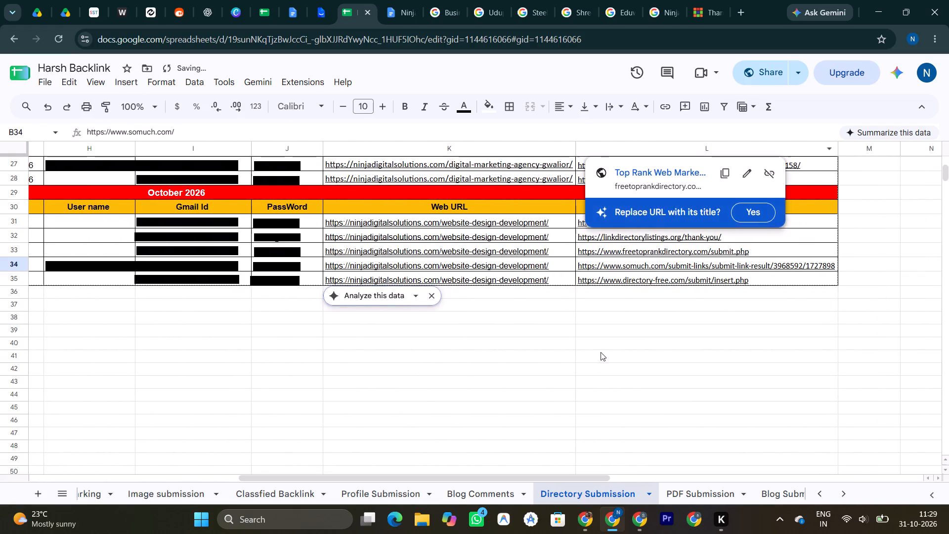
In the Harsh GBP Post Calender August 2026 report, copy NInja Digital Solution's green Profile Submission count of 5 into its Directory cell.
{"action": "left_click", "coordinate": [586, 369]}
{"action": "left_click_drag", "start_coordinate": [563, 475], "coordinate": [250, 462]}
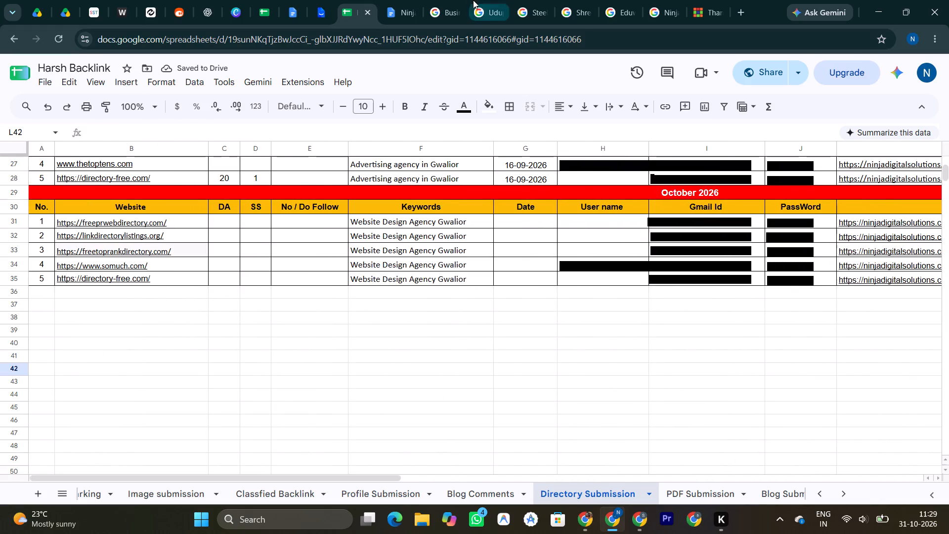
{"action": "left_click", "coordinate": [254, 0]}
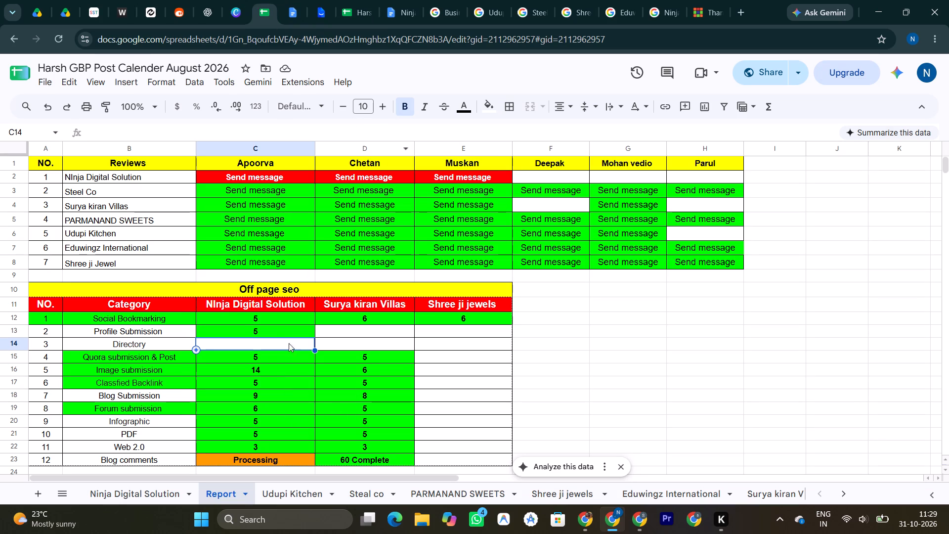
{"action": "left_click", "coordinate": [271, 332]}
{"action": "key", "text": "ctrl+c"}
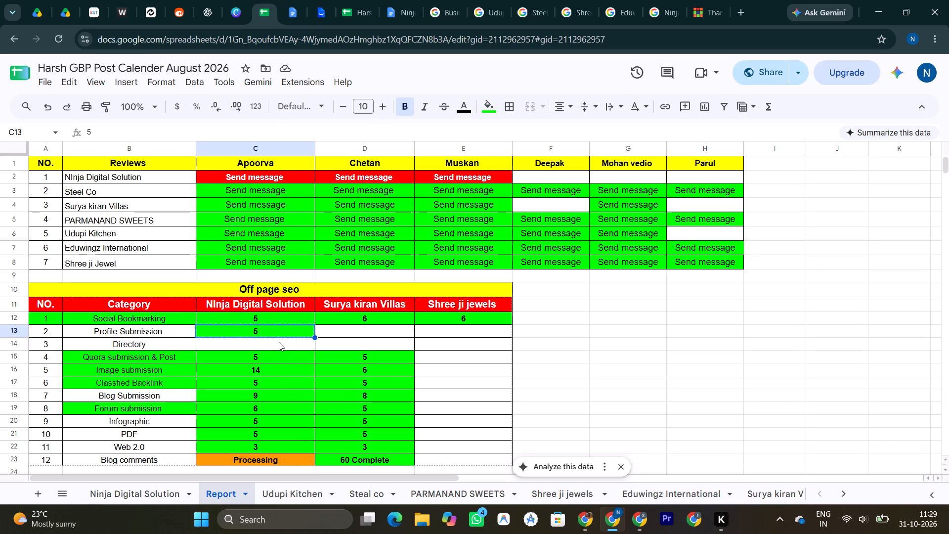
{"action": "left_click", "coordinate": [279, 342]}
{"action": "key", "text": "ctrl+v"}
{"action": "left_click", "coordinate": [379, 334]}
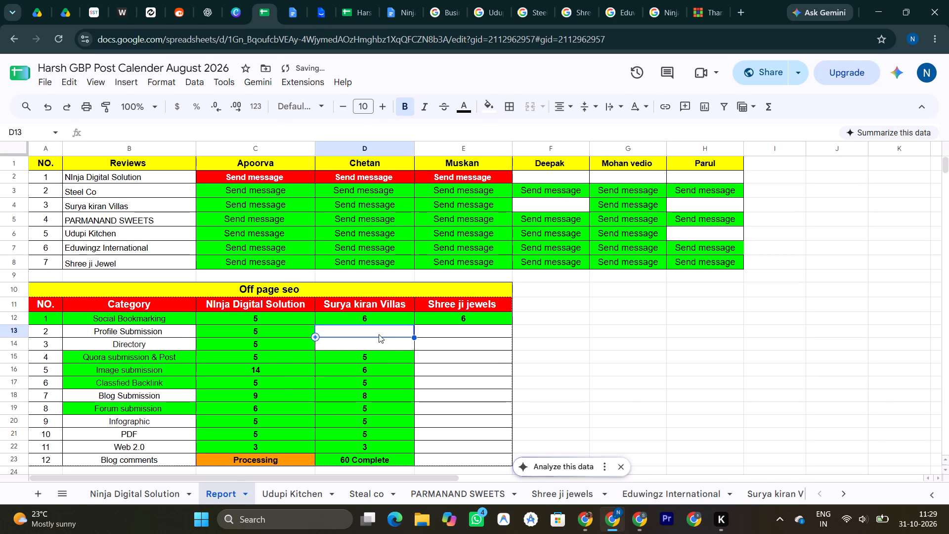
{"action": "left_click", "coordinate": [391, 343]}
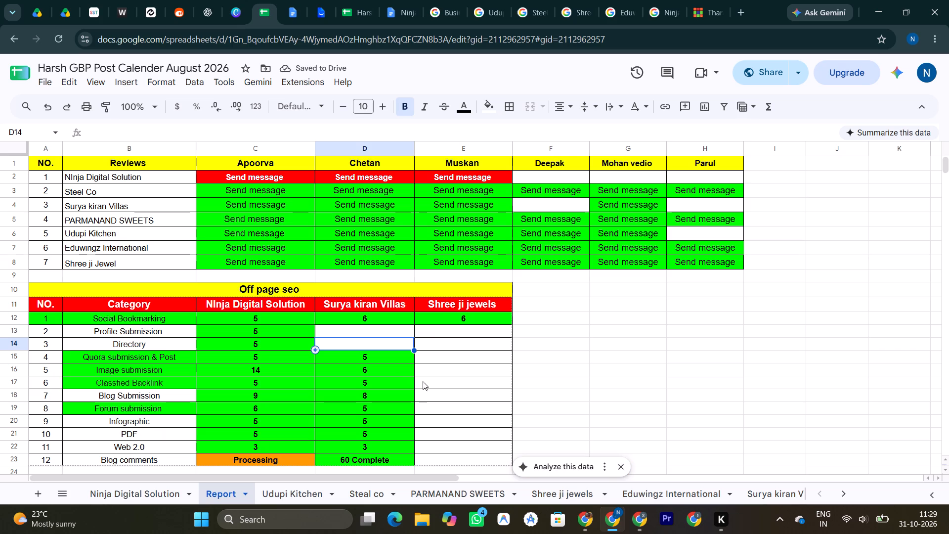